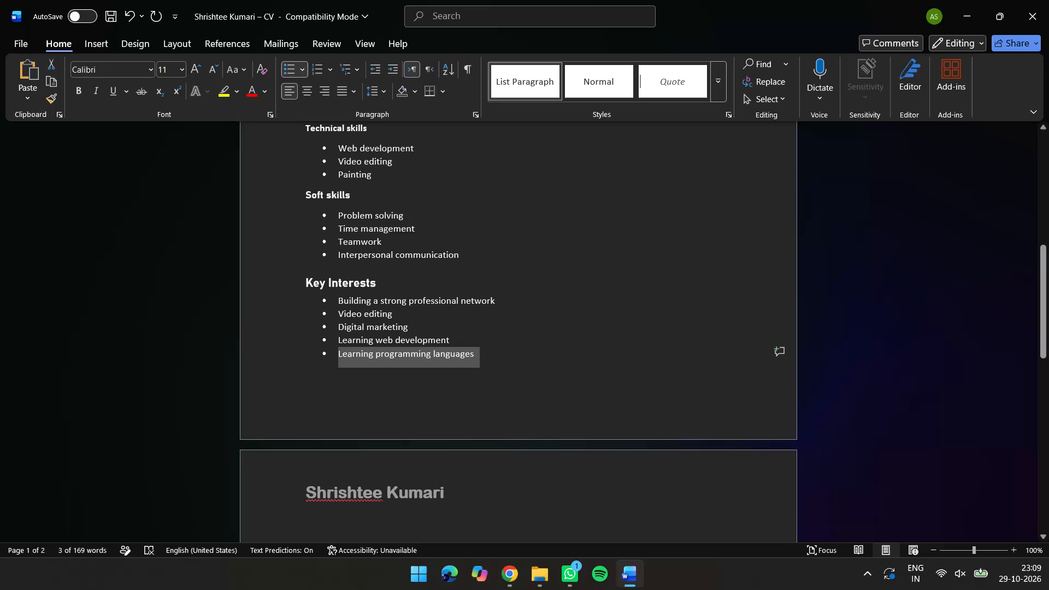
Clear the selection on the "Learning programming languages" bullet in the Key Interests list.
click(456, 410)
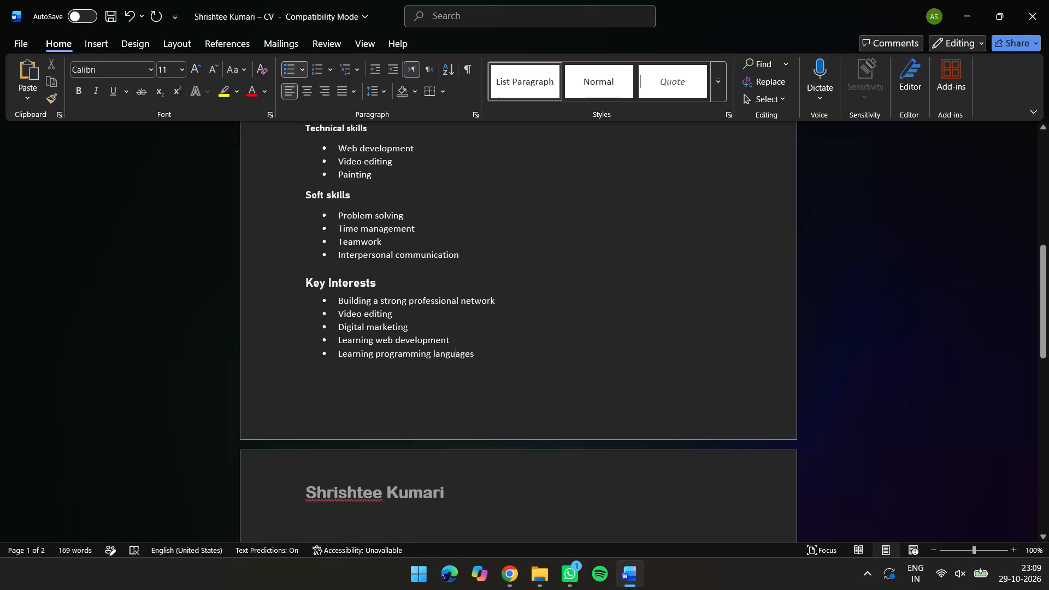
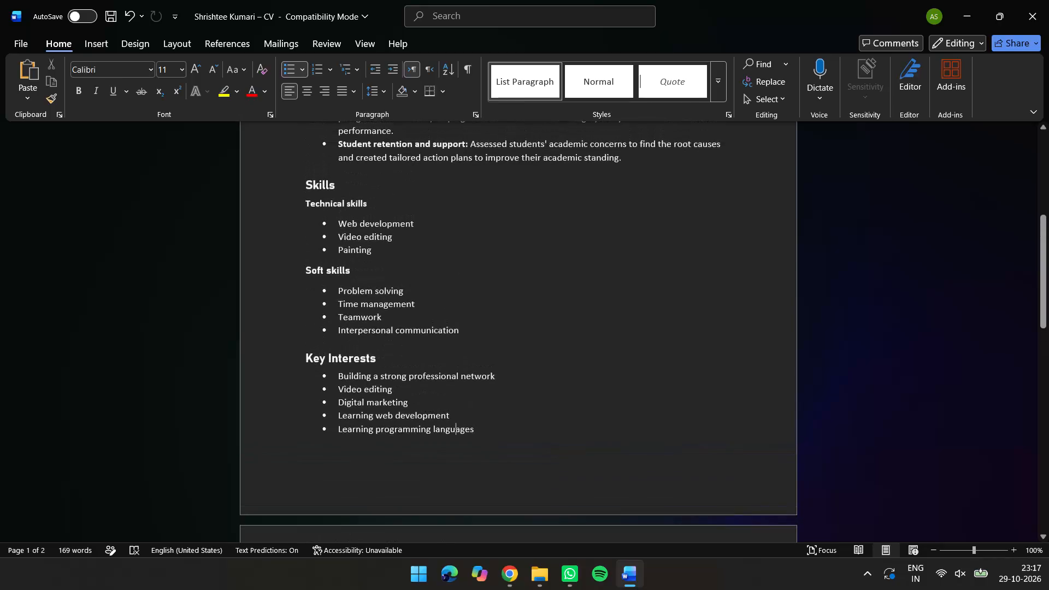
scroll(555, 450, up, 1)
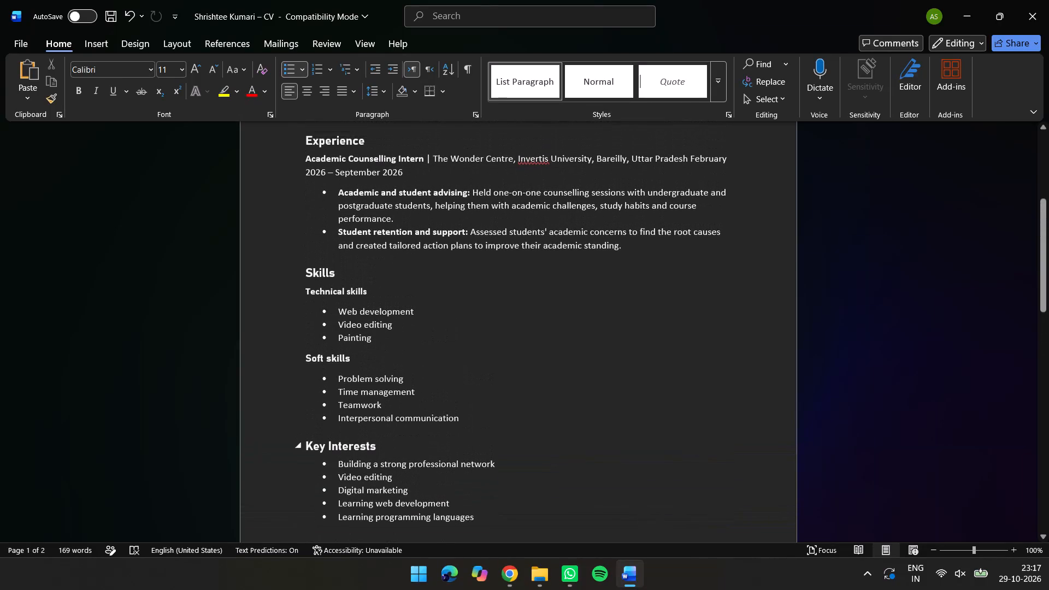
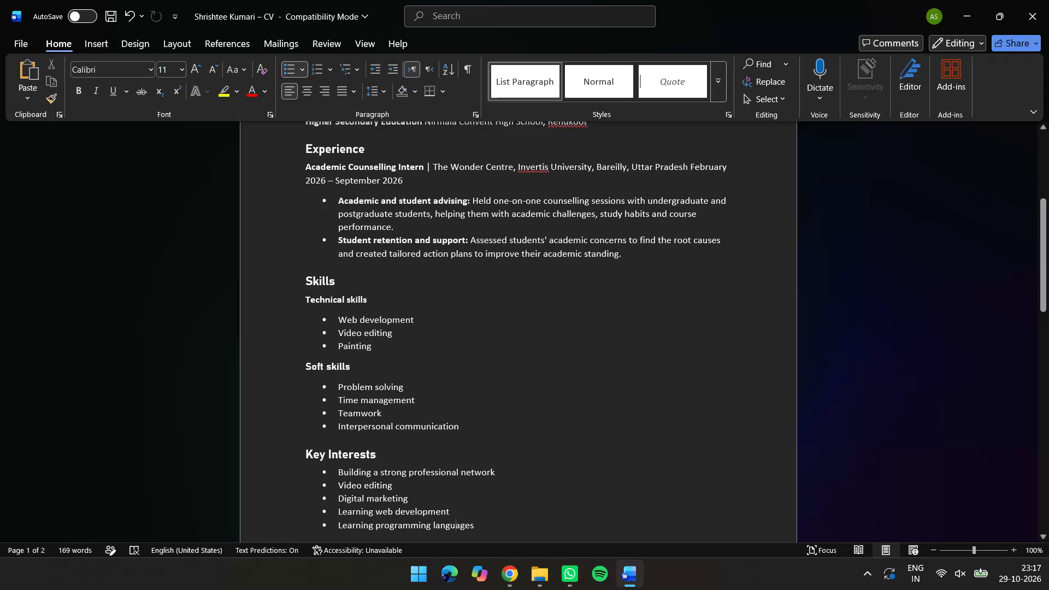
Delete both bullet points, on student advising and student retention, under the Academic Counselling Intern entry in Experience.
drag(623, 255, 406, 206)
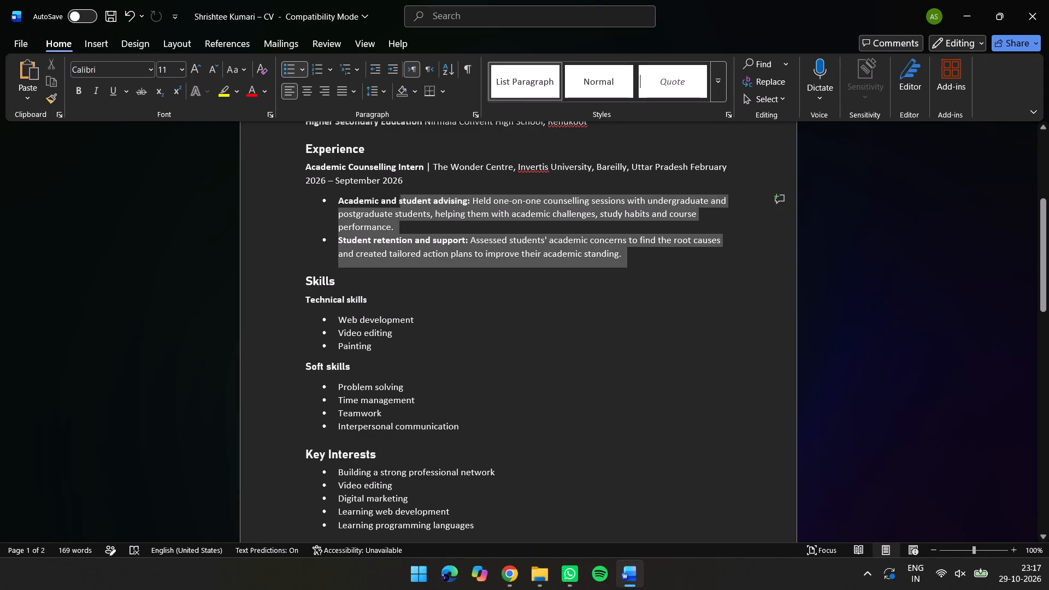
drag(406, 206, 329, 200)
key(BackSpace)
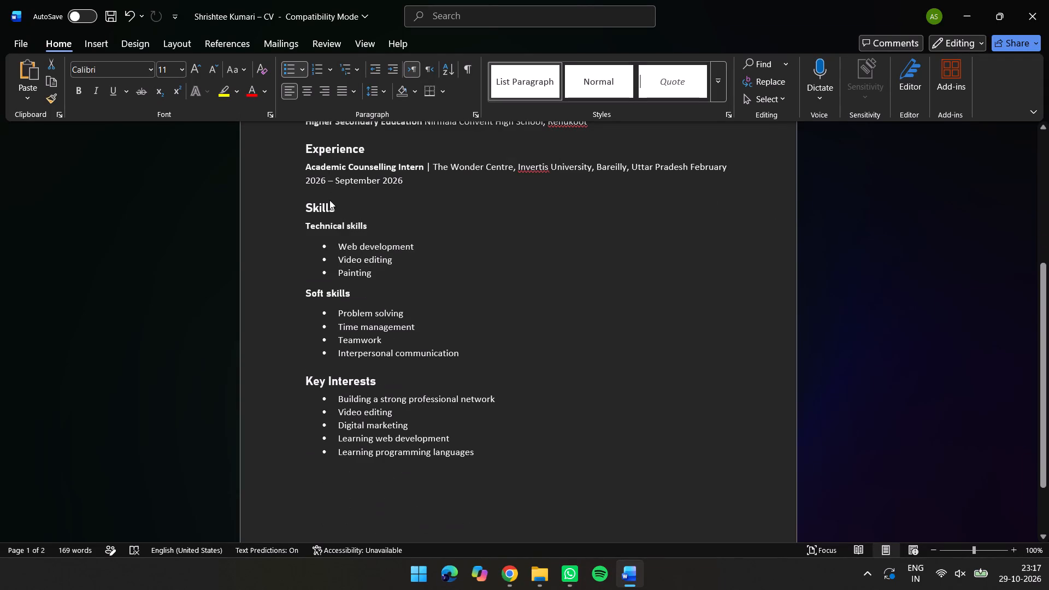
Add a blank line after the "February 2026 – September 2026" date of the Academic Counselling Intern entry.
click(409, 185)
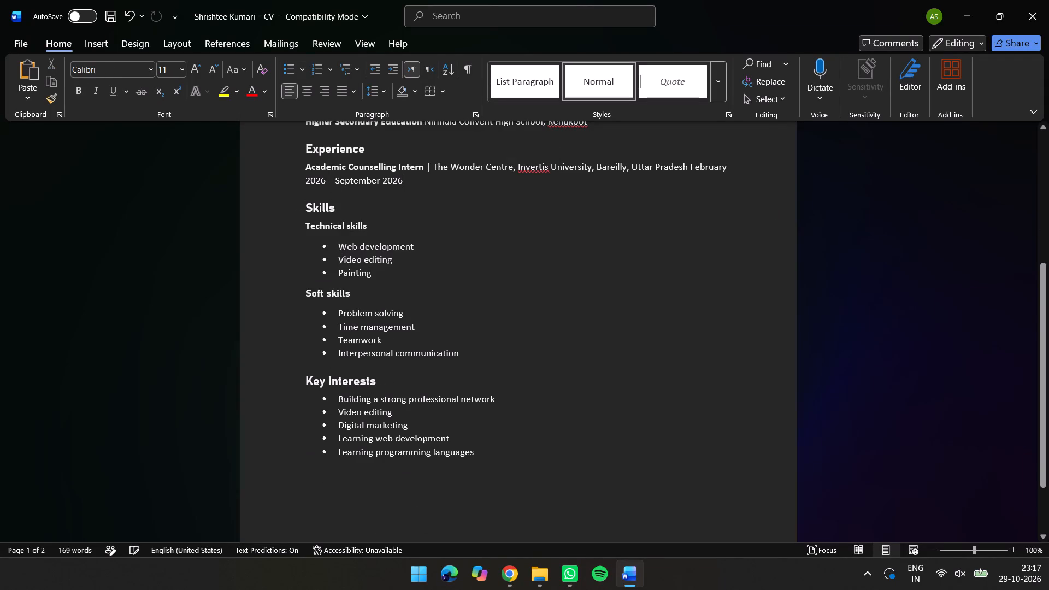
key(Return)
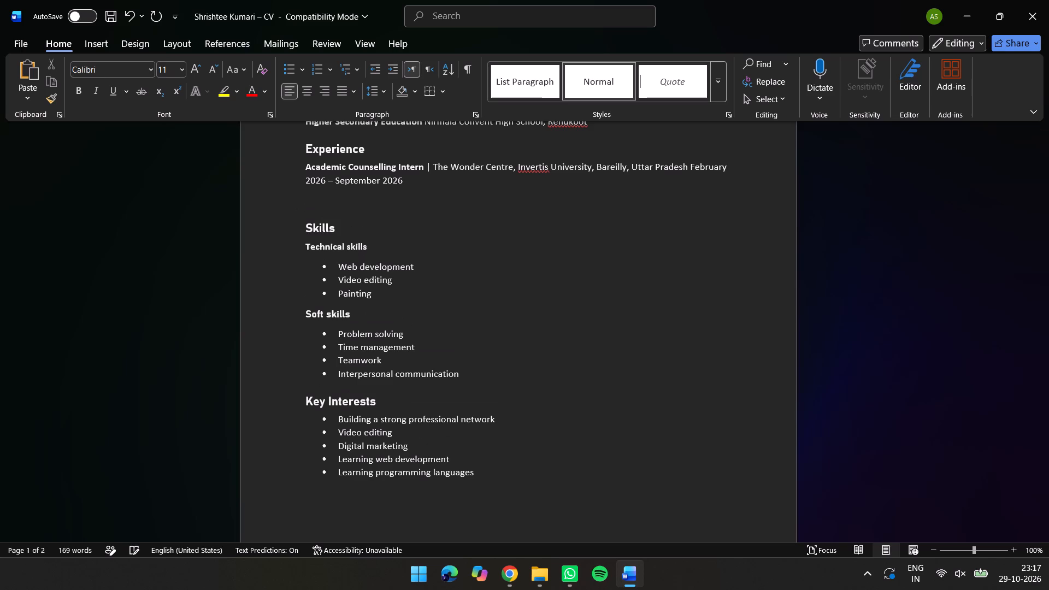
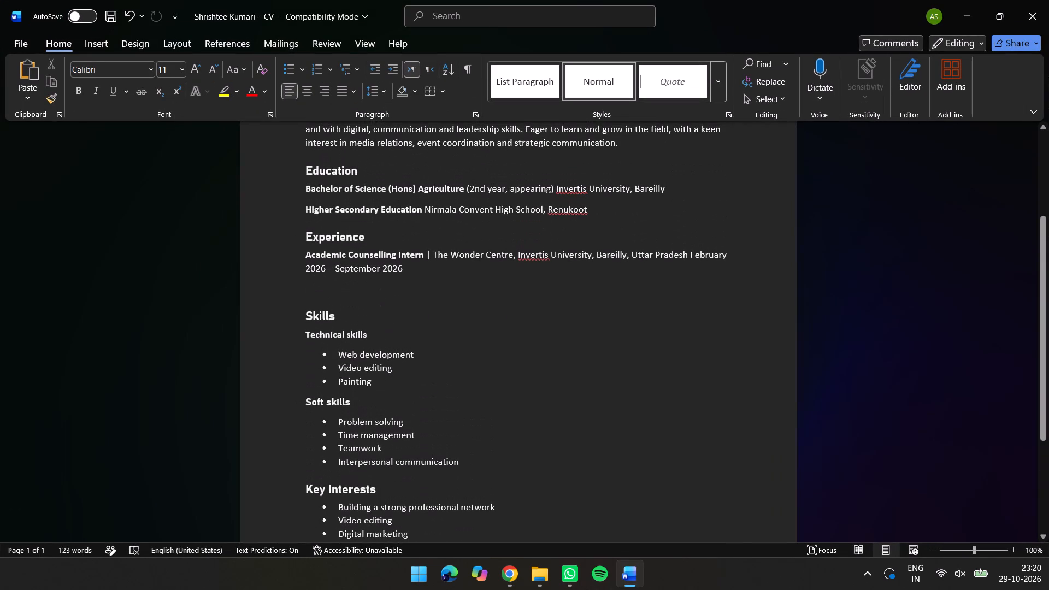
key(ctrl+v)
Review the pasted sections from Area of Interest through Extracurricular Activities and how they fall across the pages.
scroll(429, 387, up, 2)
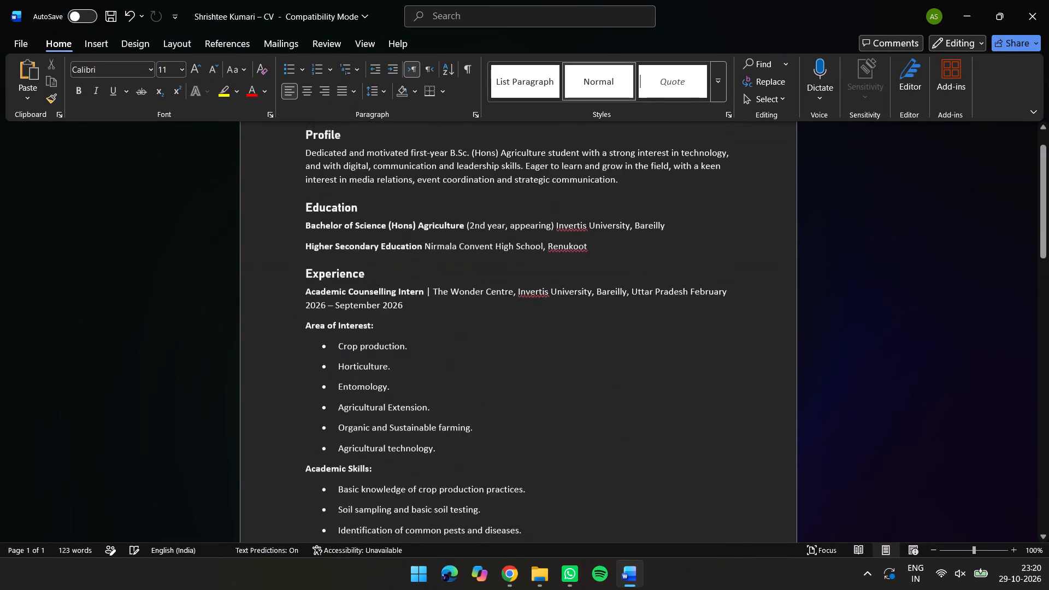
scroll(429, 387, up, 4)
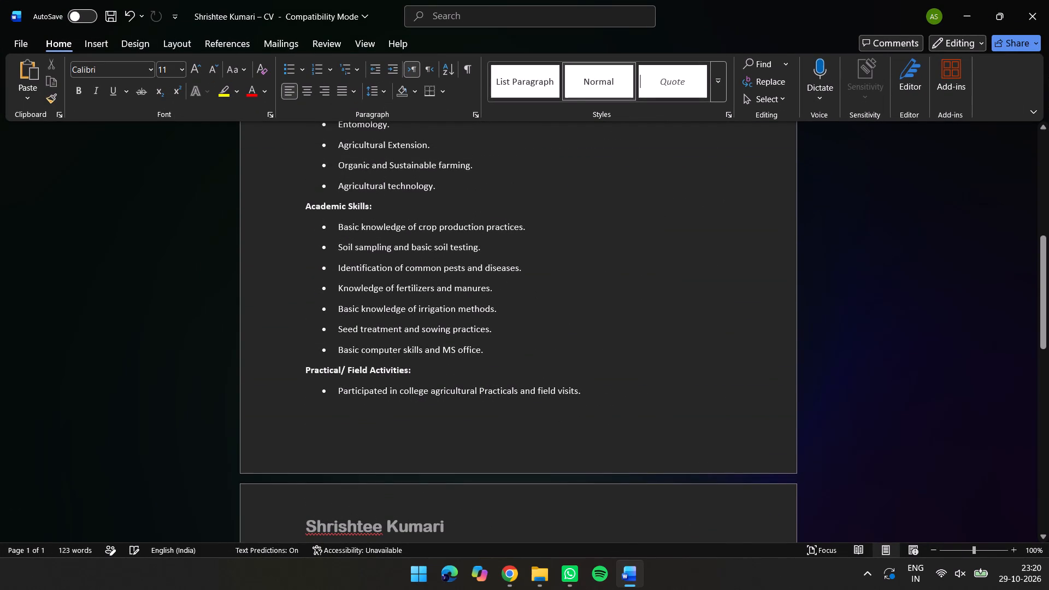
scroll(429, 387, up, 1)
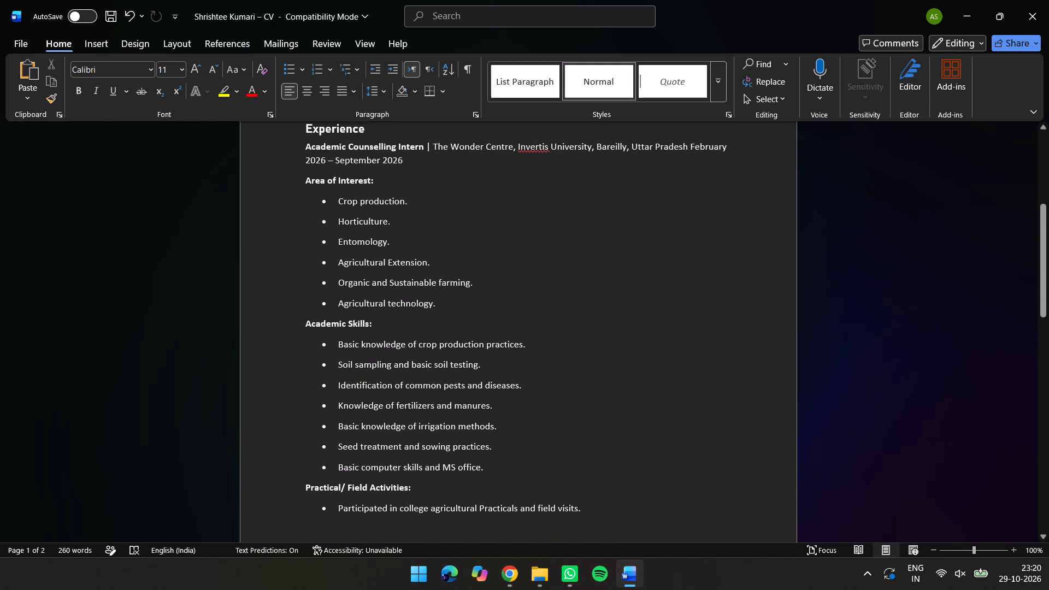
scroll(429, 387, up, 1)
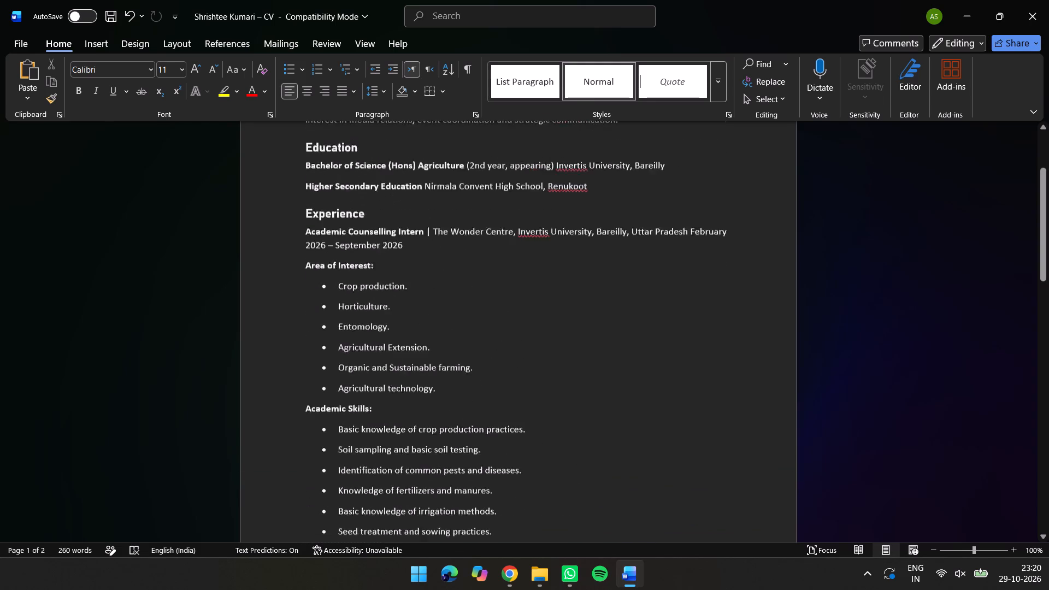
scroll(429, 387, up, 1)
scroll(429, 387, down, 3)
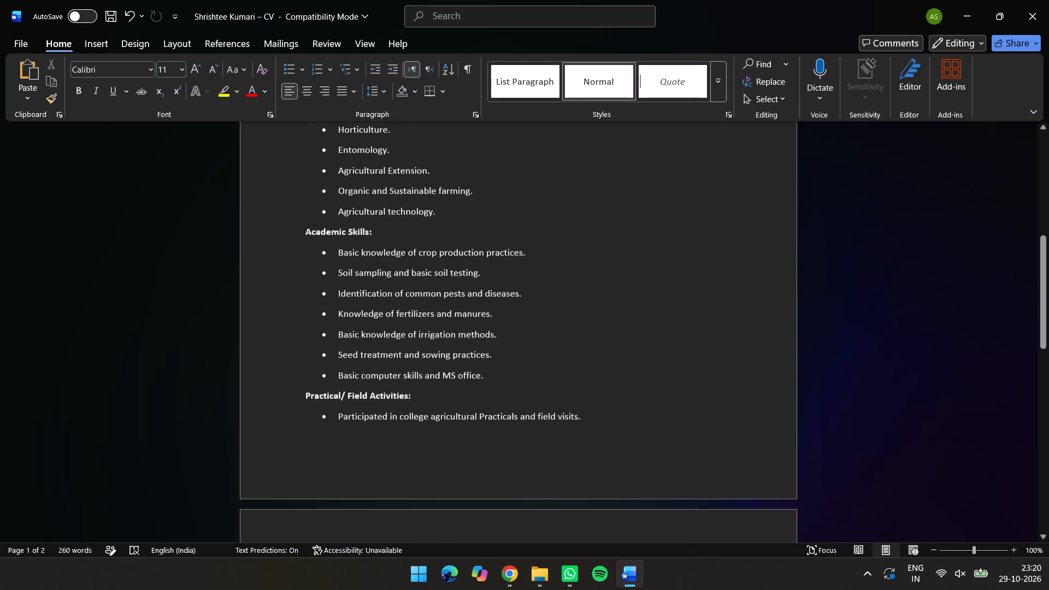
scroll(429, 387, down, 3)
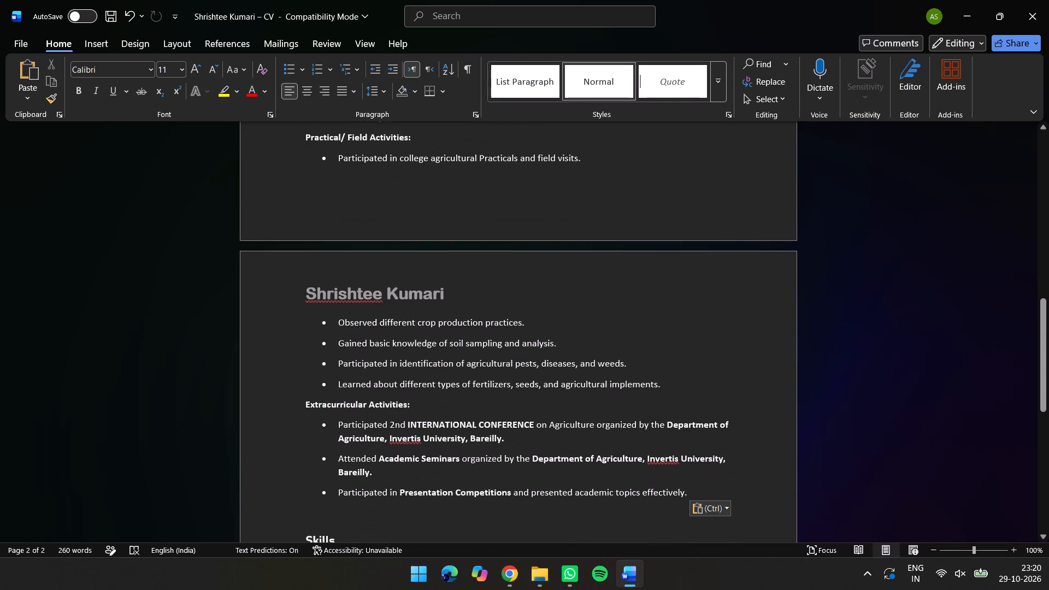
scroll(429, 387, down, 1)
Copy the three Extracurricular Activities bullets and paste them on a new line directly below the Academic Counselling Intern dates under Experience.
drag(694, 418, 337, 349)
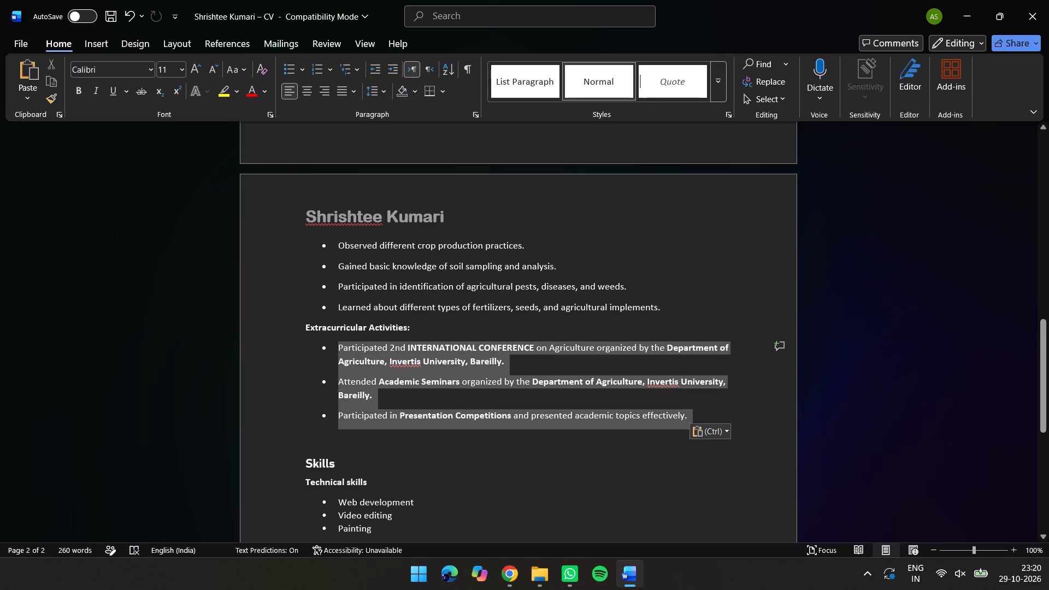
drag(337, 349, 334, 345)
key(ctrl+c)
click(334, 345)
scroll(334, 349, up, 2)
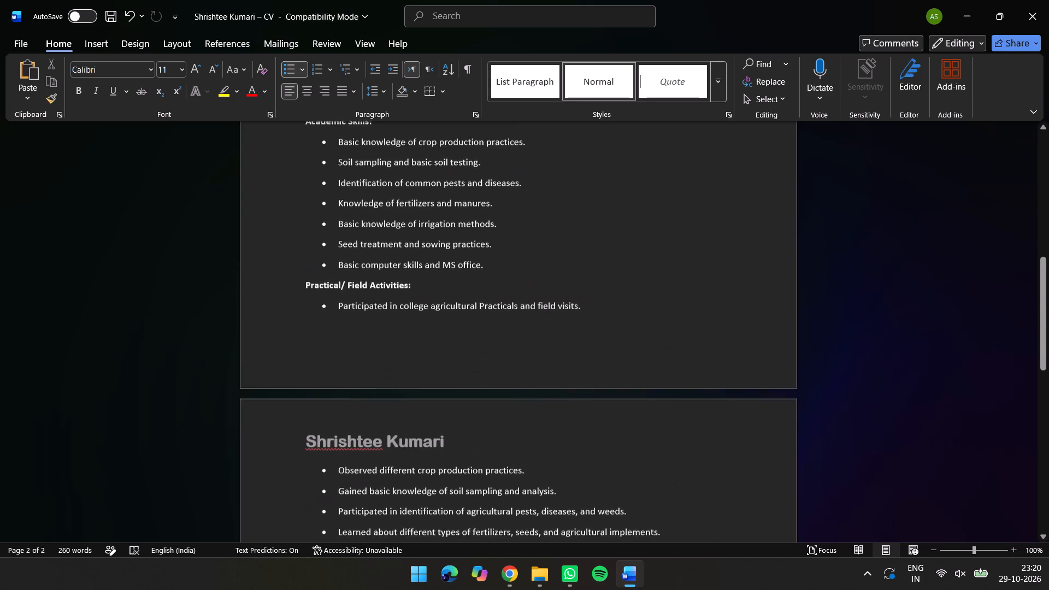
scroll(334, 349, up, 1)
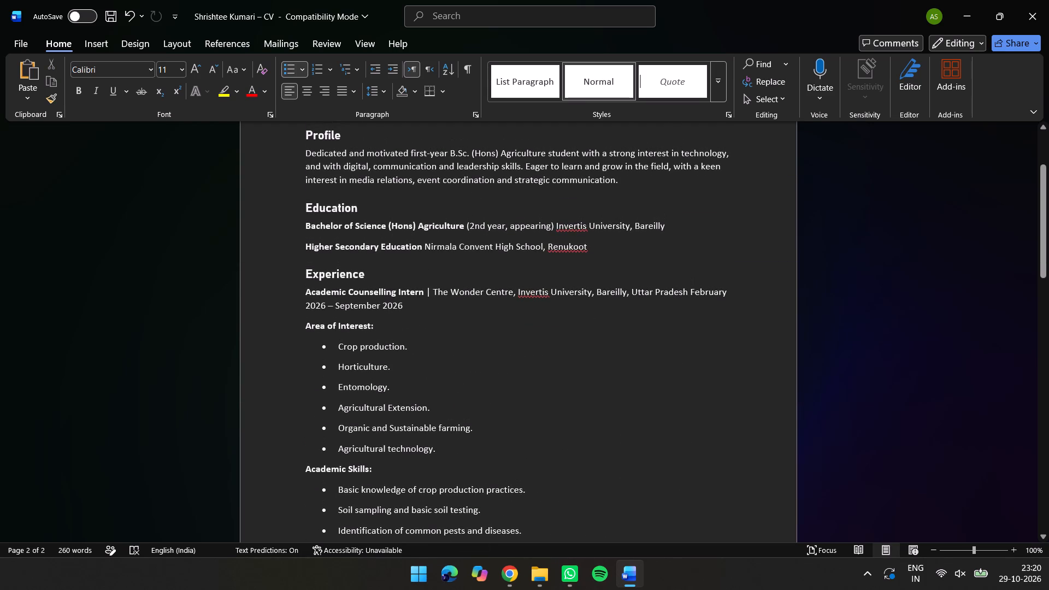
click(409, 306)
key(Return)
key(ctrl+v)
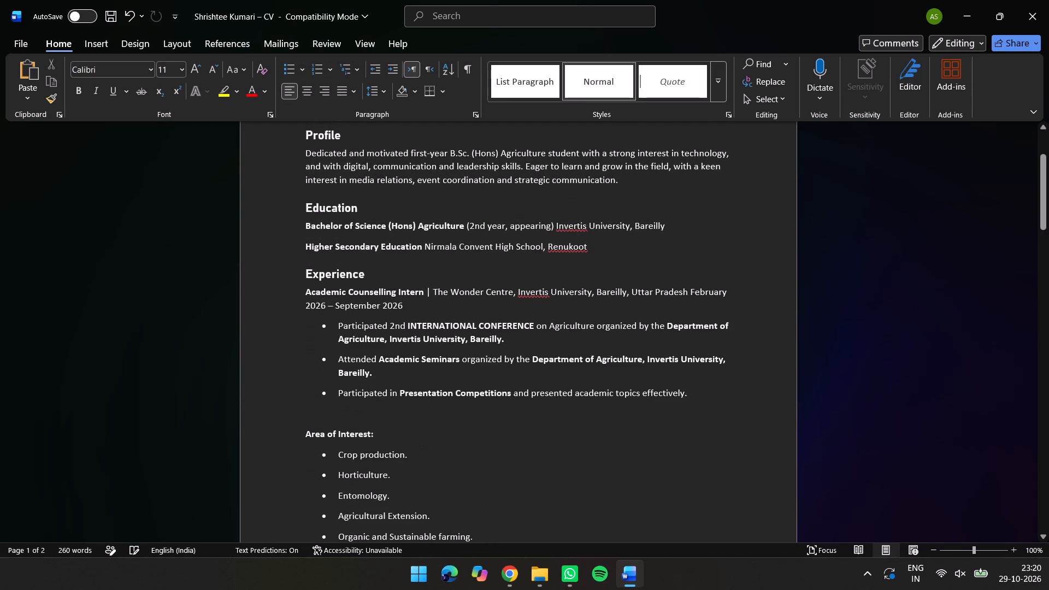
Remove the bullets from the three participation lines pasted under the Academic Counselling Intern entry in Experience.
click(331, 324)
drag(331, 324, 653, 402)
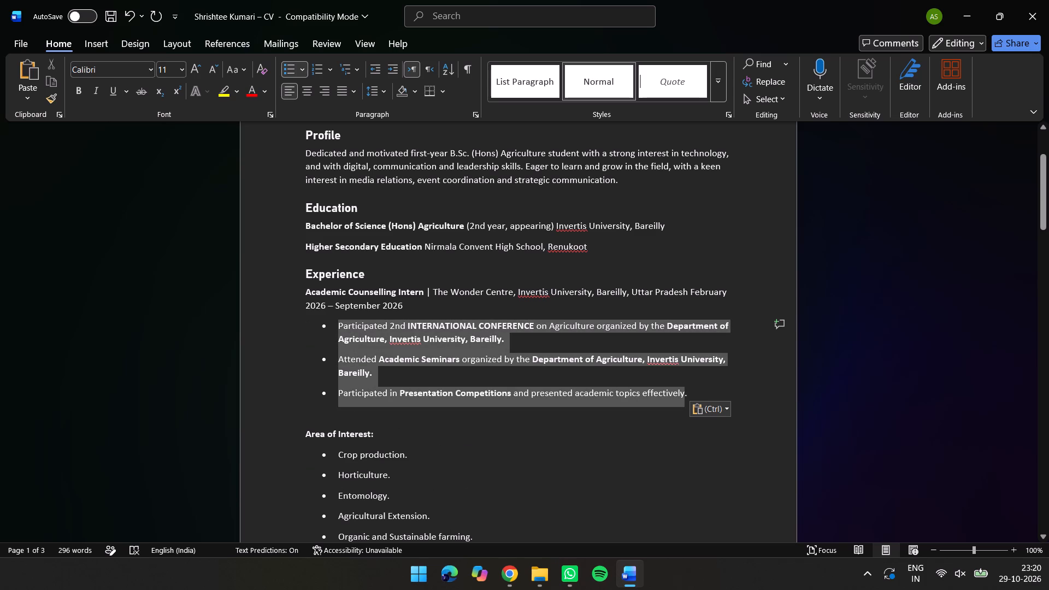
drag(653, 402, 726, 402)
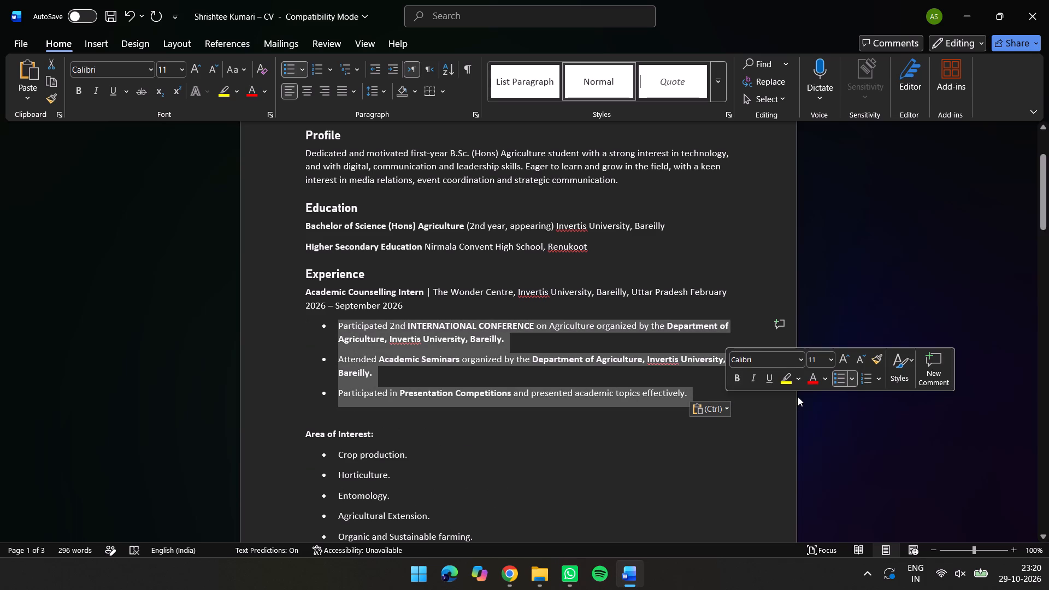
click(846, 382)
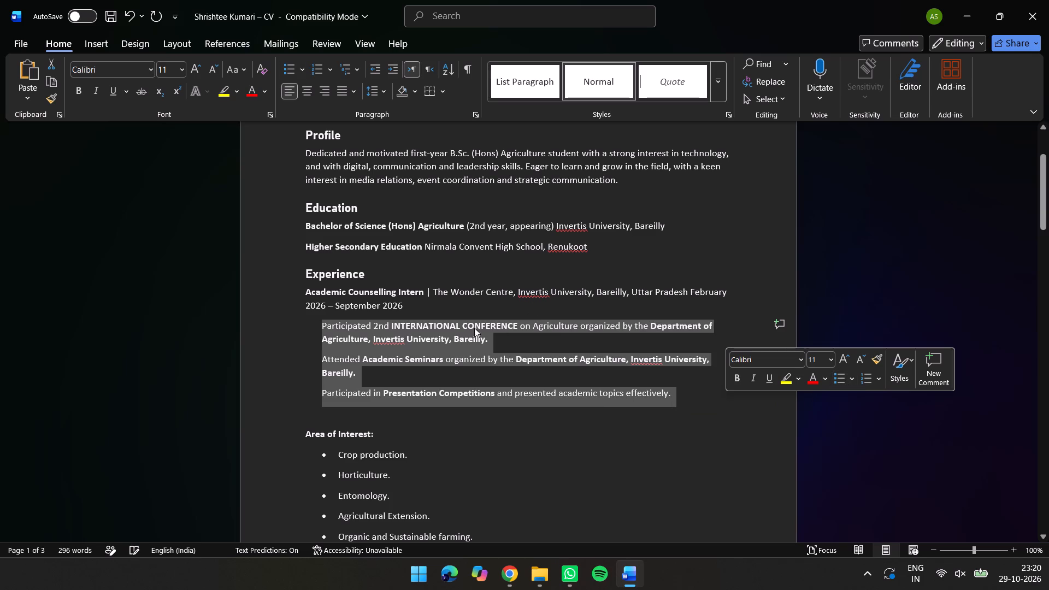
Remove the indent from each of the three participation lines under Experience so they align with the intern entry.
click(320, 322)
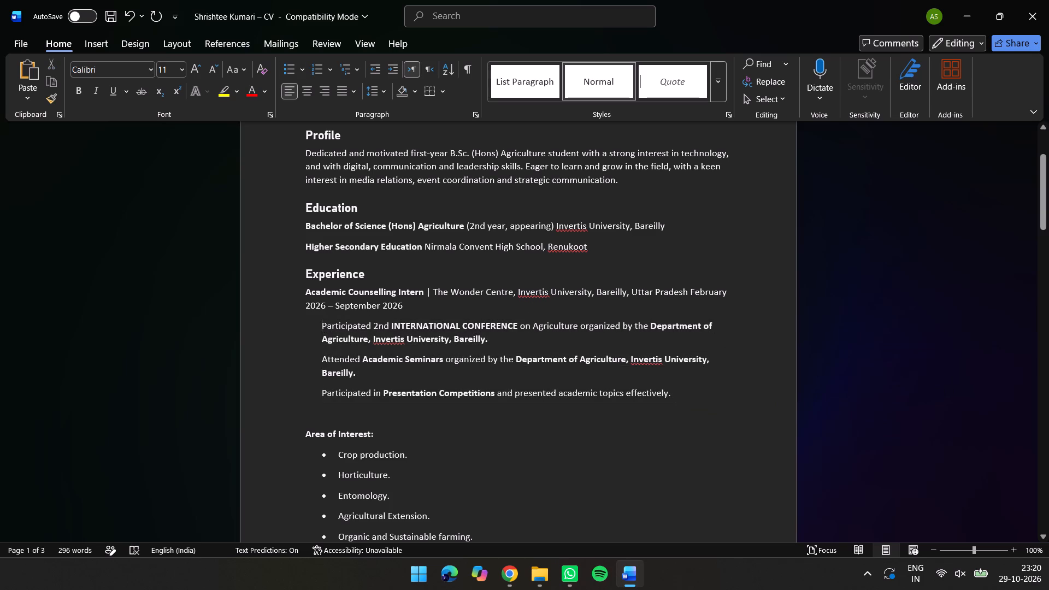
key(BackSpace)
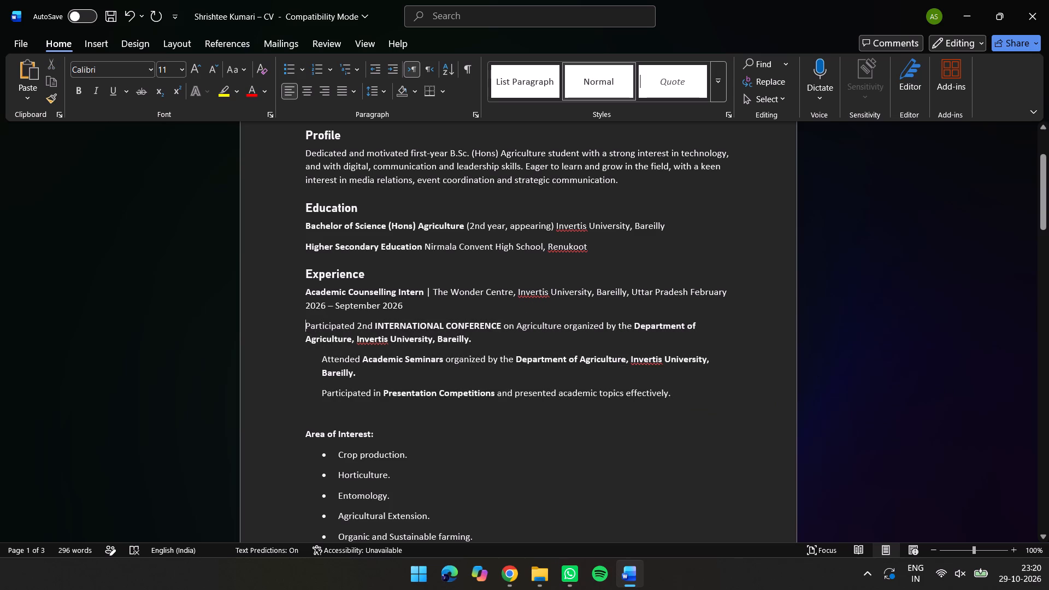
key(Down)
key(Down)
key(BackSpace)
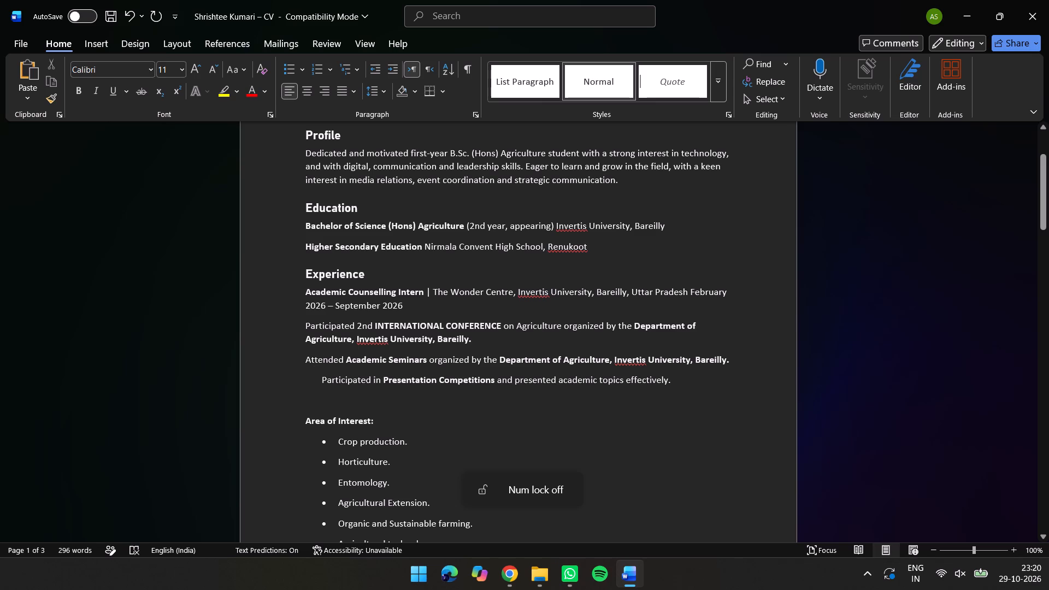
key(Down)
key(BackSpace)
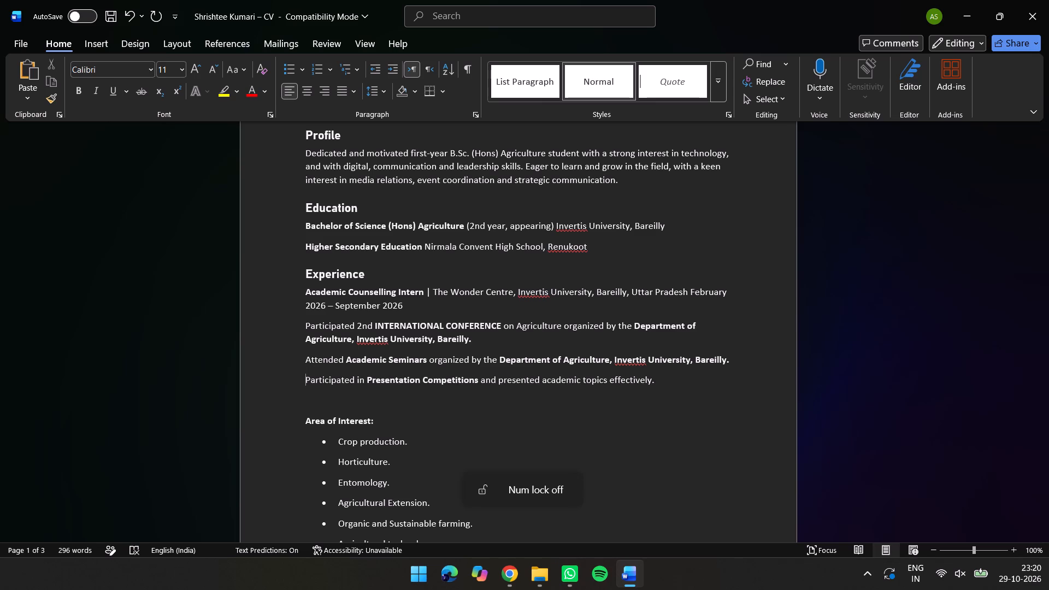
Set the font size of the Extracurricular Activities heading to 14.
scroll(396, 375, down, 5)
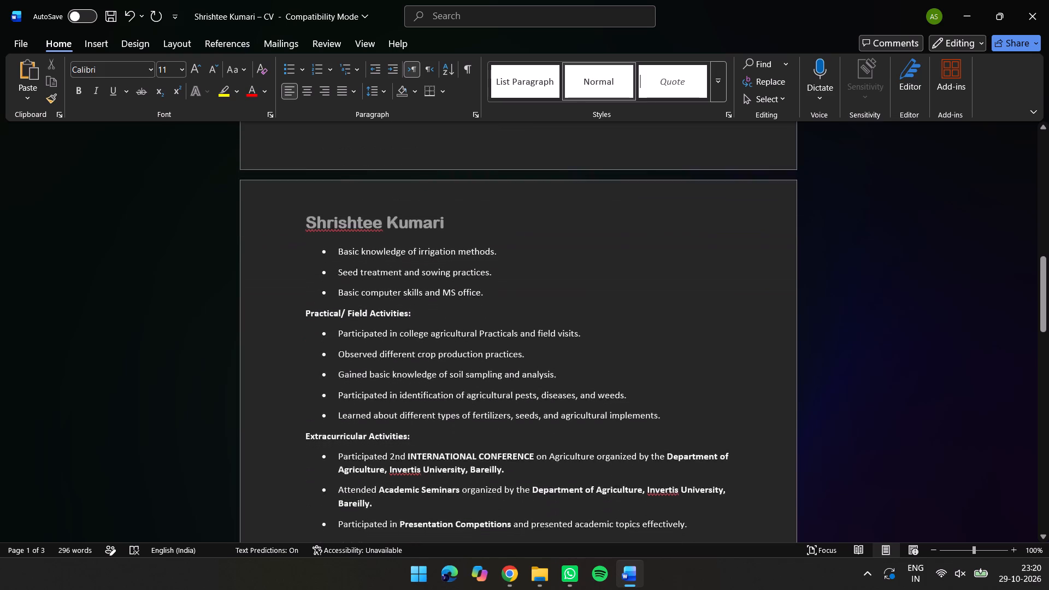
scroll(396, 375, down, 1)
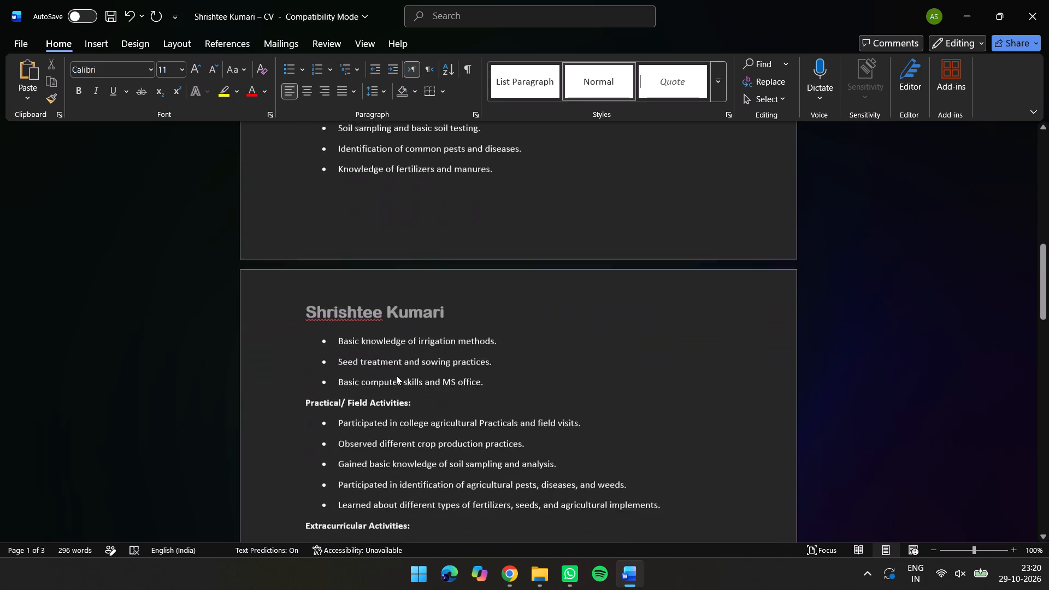
scroll(396, 375, down, 5)
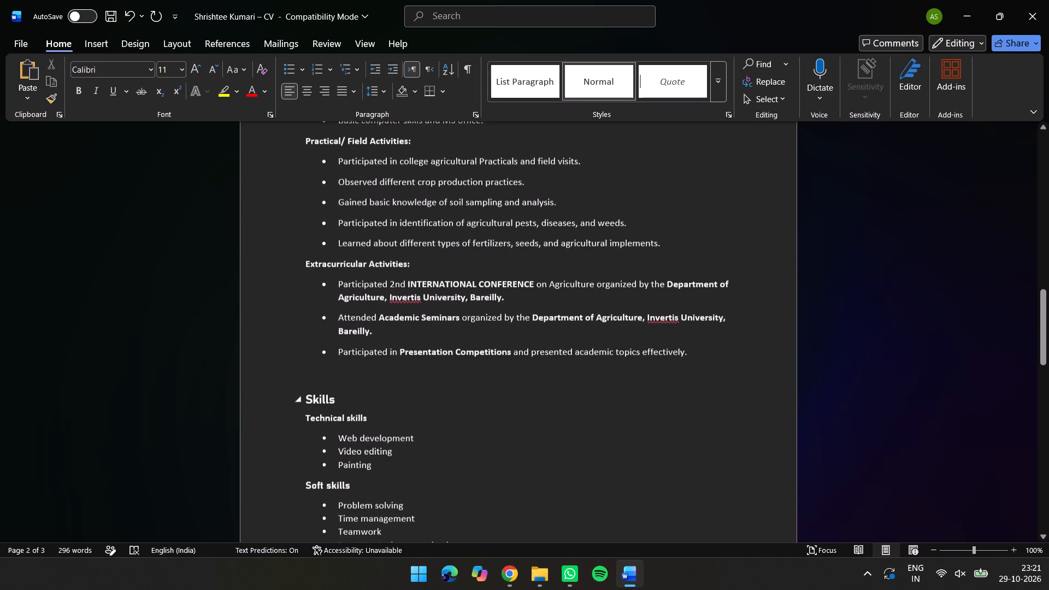
scroll(396, 375, down, 3)
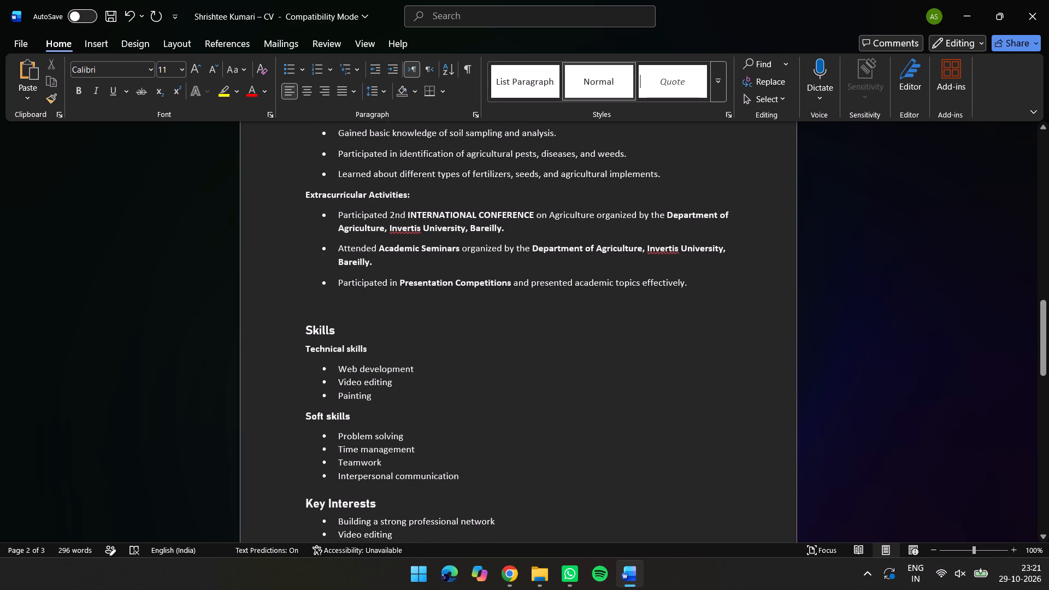
drag(419, 198, 323, 189)
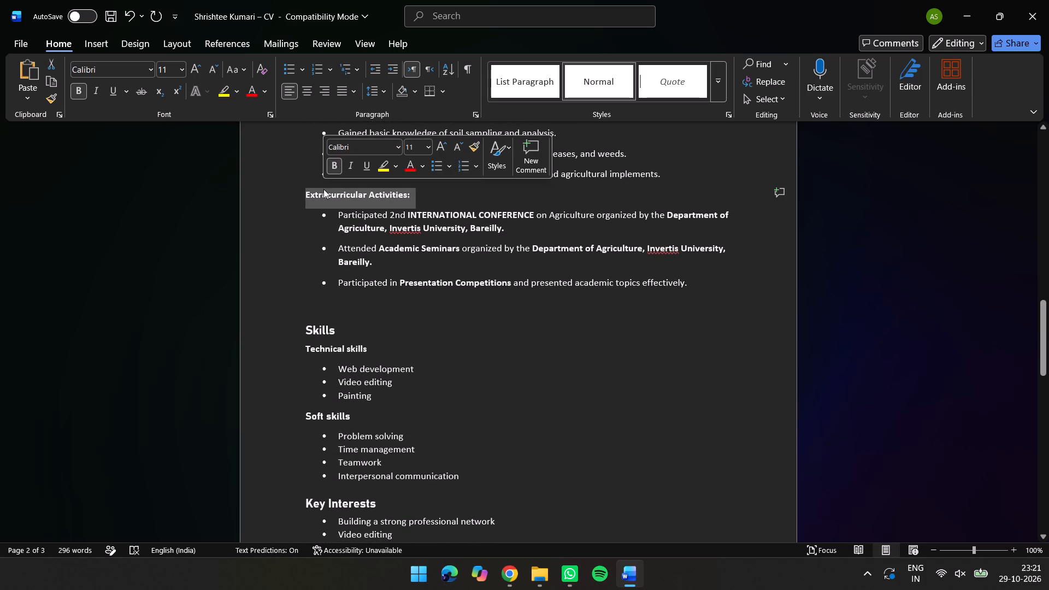
click(338, 167)
click(338, 167)
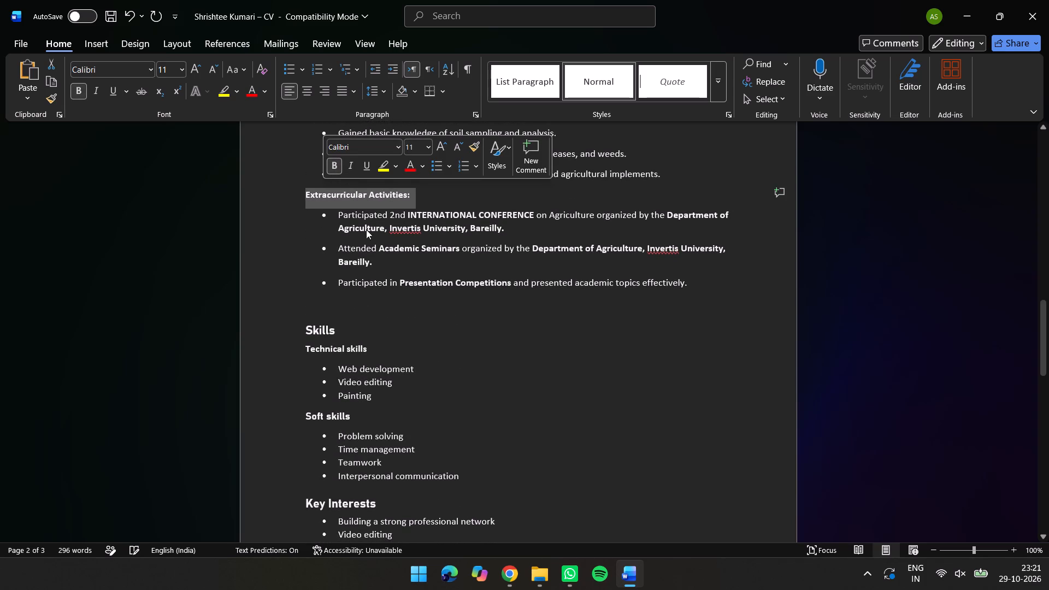
click(414, 146)
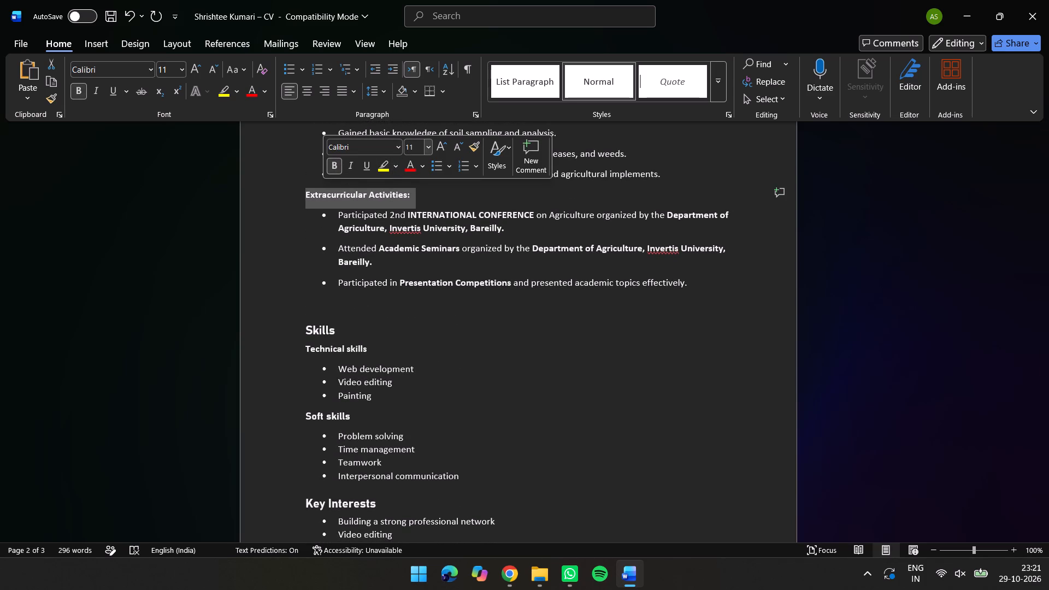
key(1)
key(4)
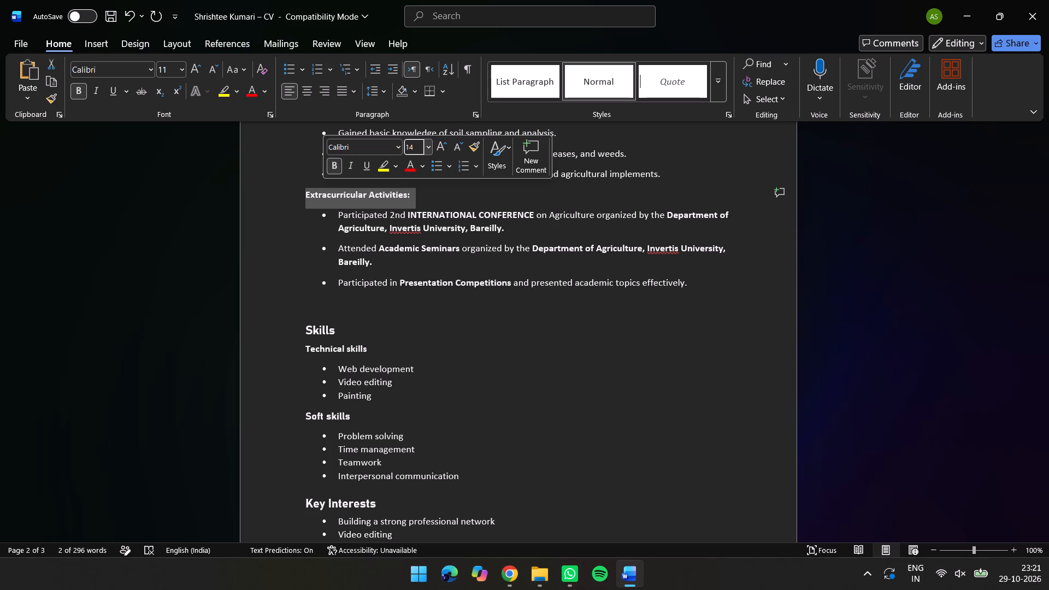
key(BackSpace)
key(BackSpace)
text(16)
key(Return)
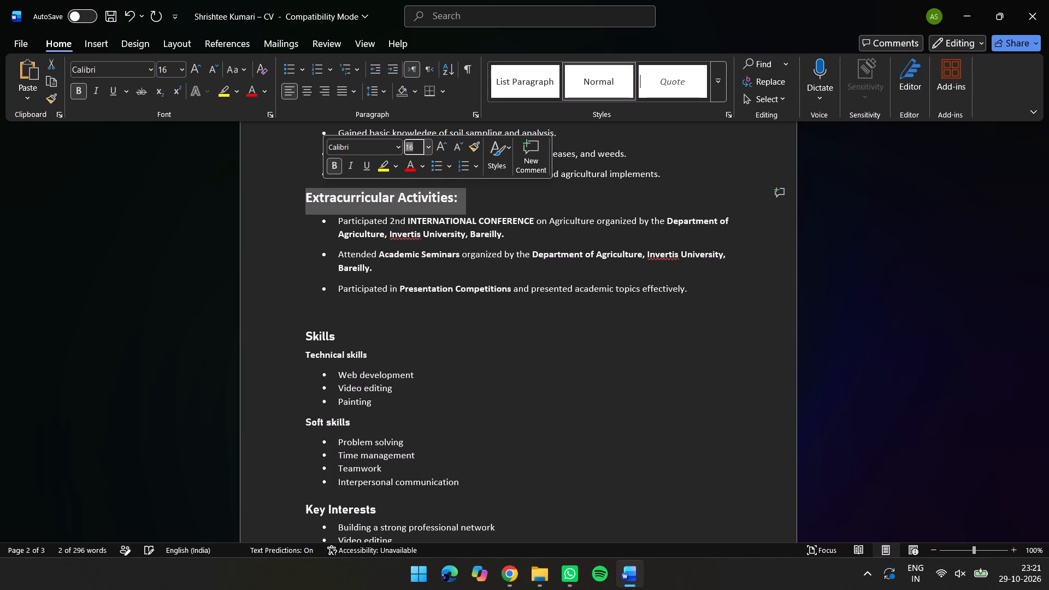
key(BackSpace)
key(BackSpace)
text(14)
key(Return)
click(515, 213)
Set the font size of the Practical/ Field Activities heading to 14.
scroll(385, 160, up, 1)
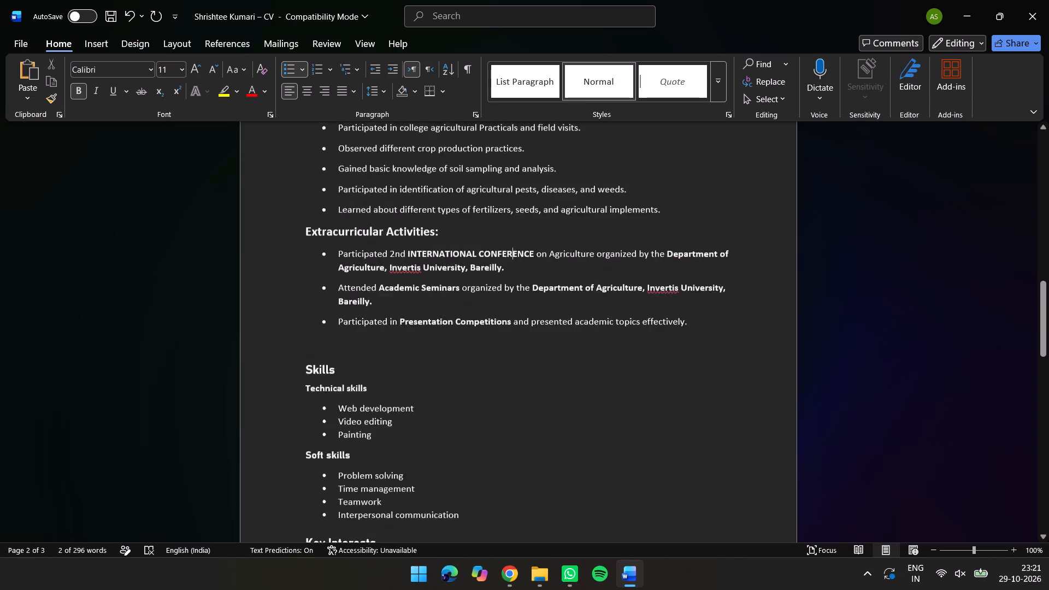
scroll(385, 160, up, 1)
drag(427, 212, 309, 201)
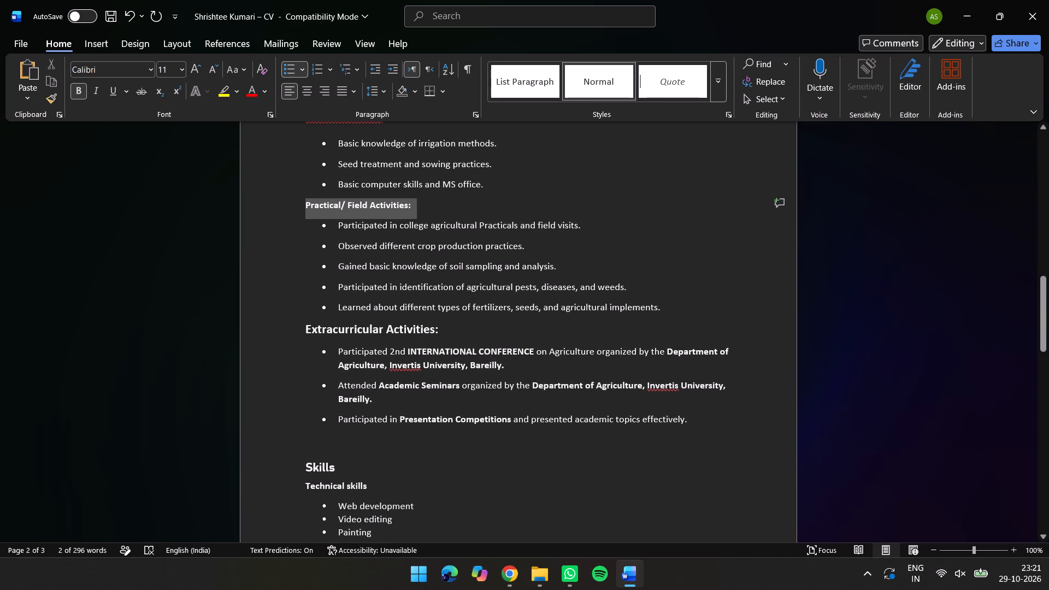
drag(309, 201, 309, 201)
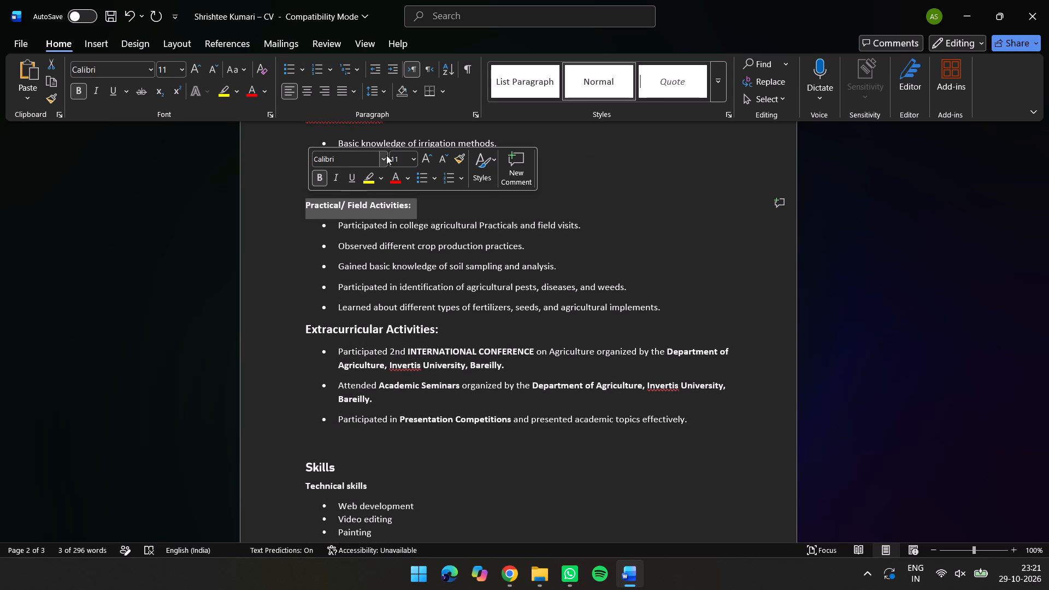
click(394, 155)
text(14)
key(Return)
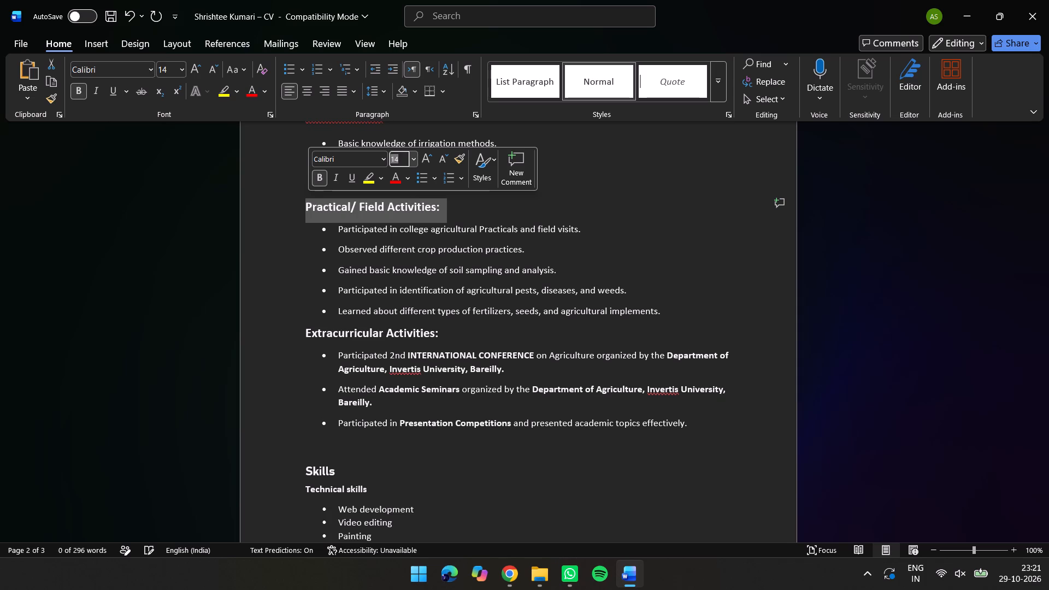
click(470, 187)
click(443, 269)
Set the font size of the Academic Skills heading to 14.
scroll(431, 294, up, 1)
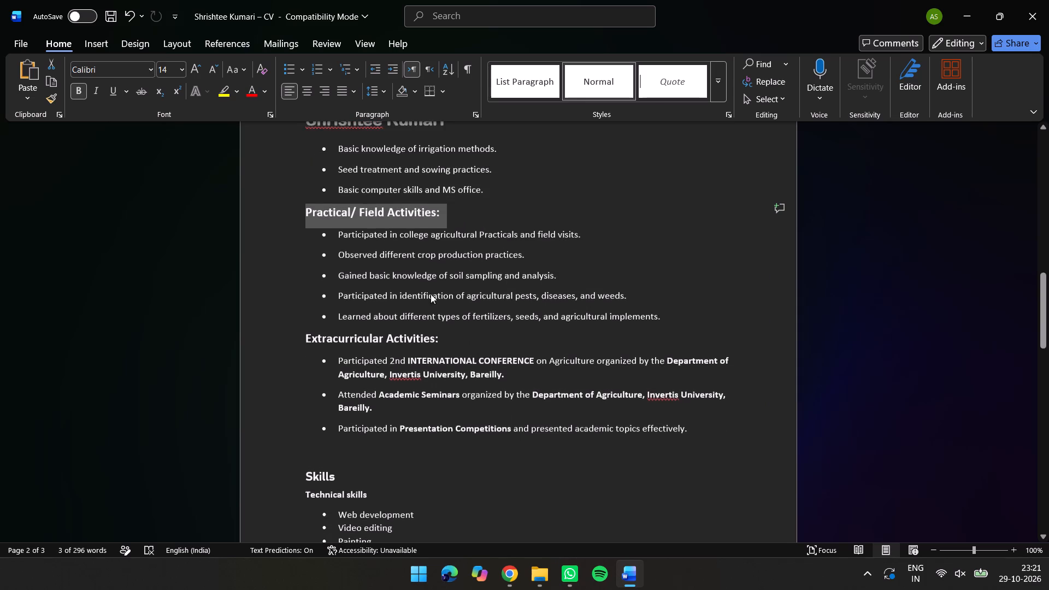
scroll(431, 294, up, 2)
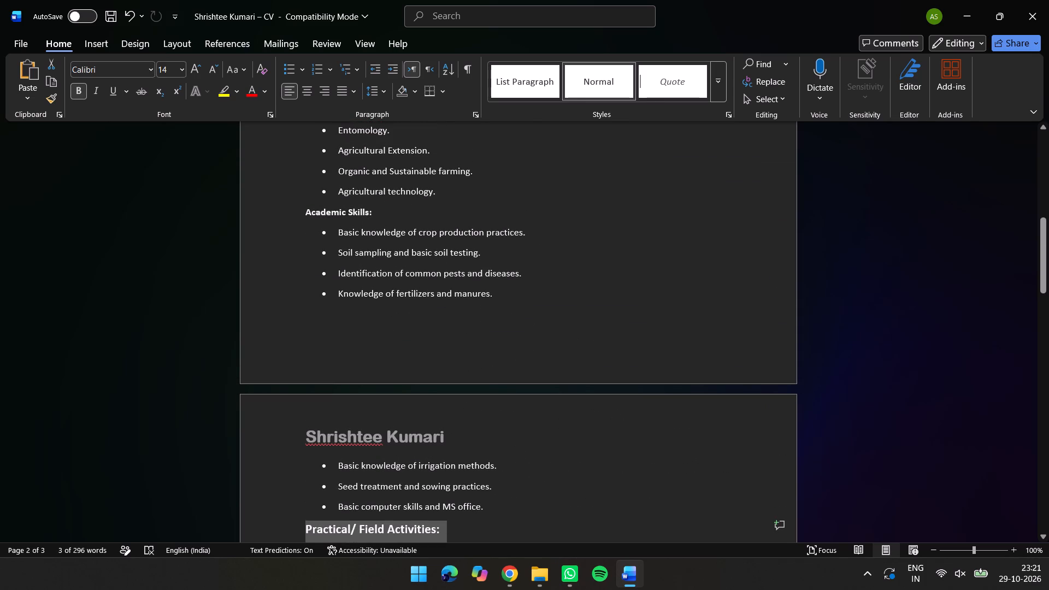
drag(375, 212, 304, 208)
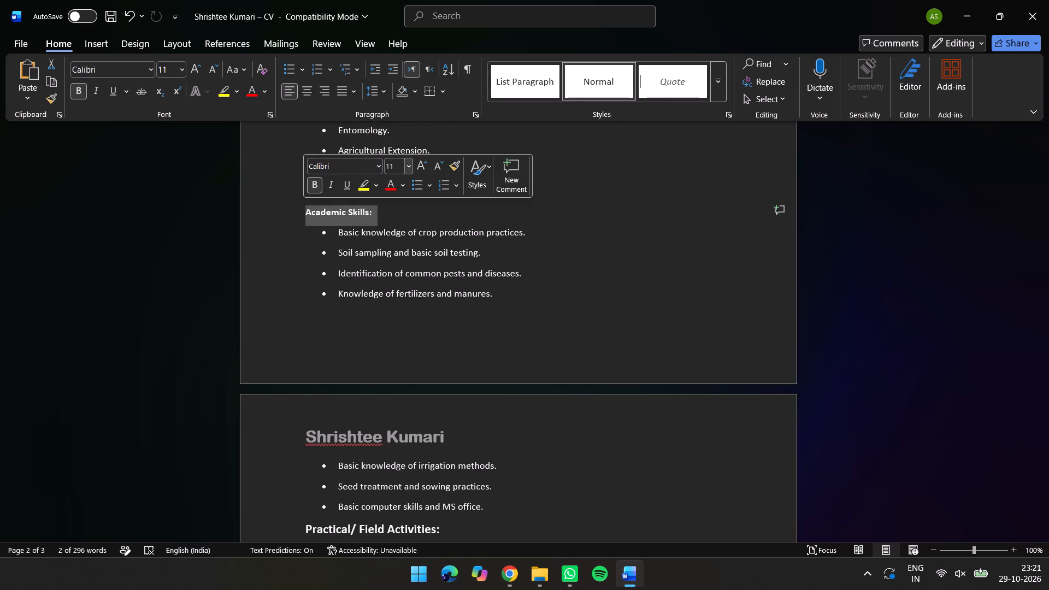
double_click(396, 163)
key(BackSpace)
key(4)
key(Return)
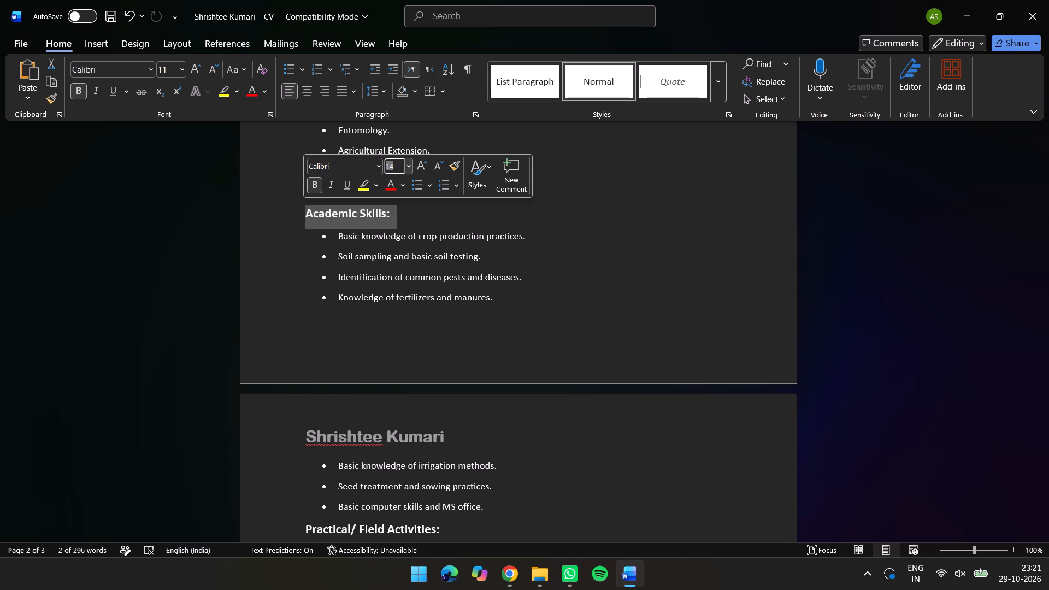
click(417, 206)
Set the font size of the Area of Interest heading to 14.
scroll(432, 274, up, 1)
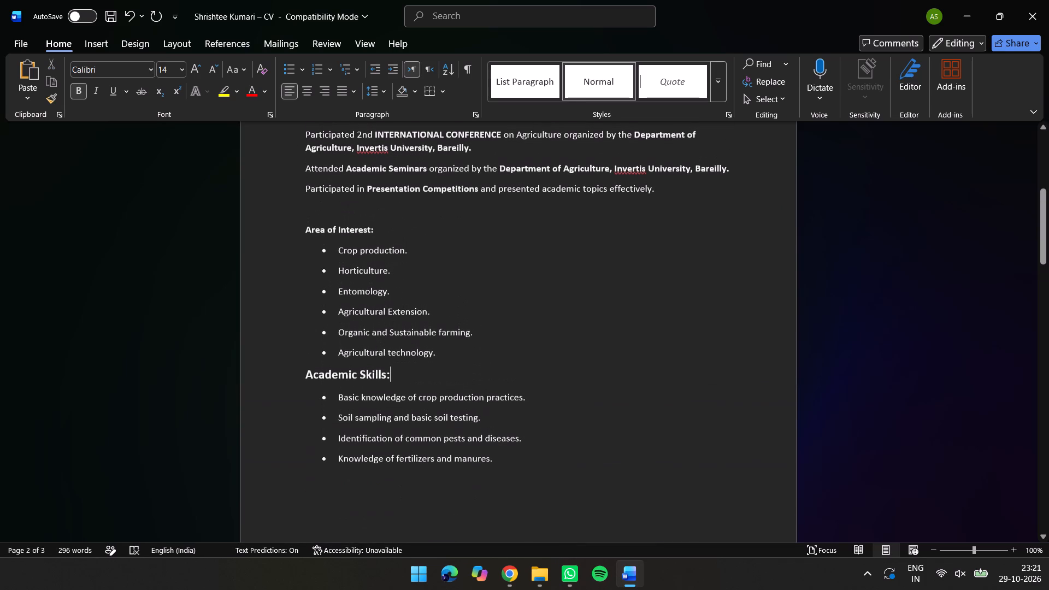
drag(384, 228, 260, 231)
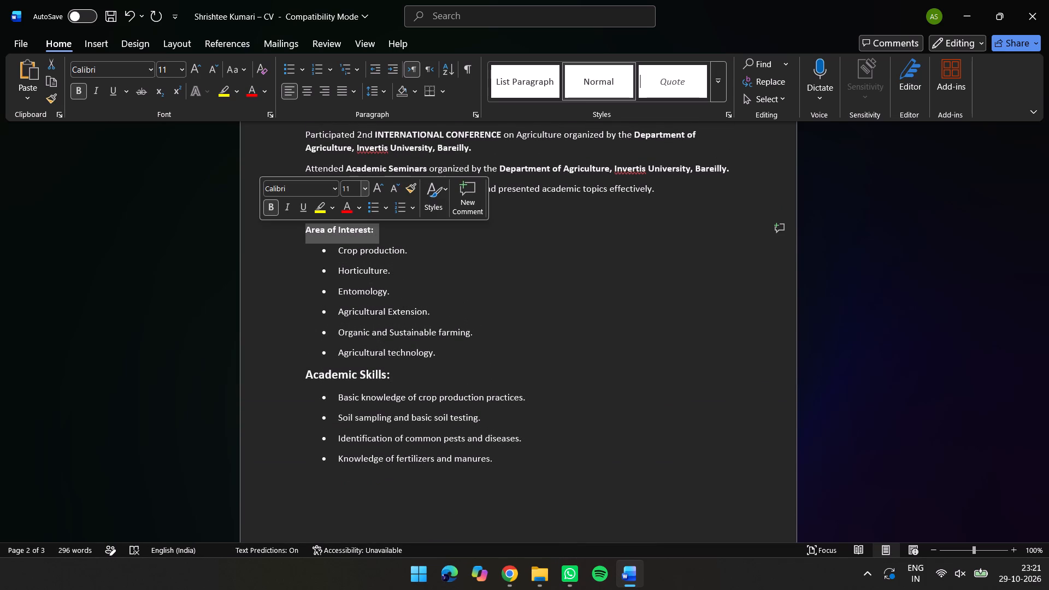
click(353, 191)
key(4)
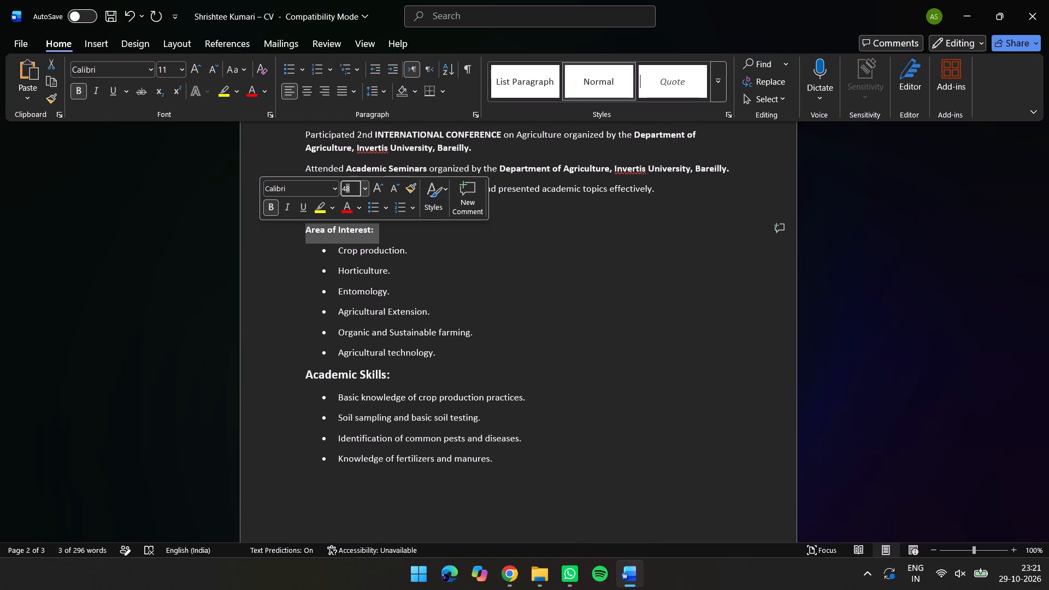
key(BackSpace)
key(BackSpace)
text(14)
key(Return)
click(492, 288)
Review the CV from the name header through Key Interests, checking the heading sizes and the layout of the added sections.
scroll(492, 288, up, 1)
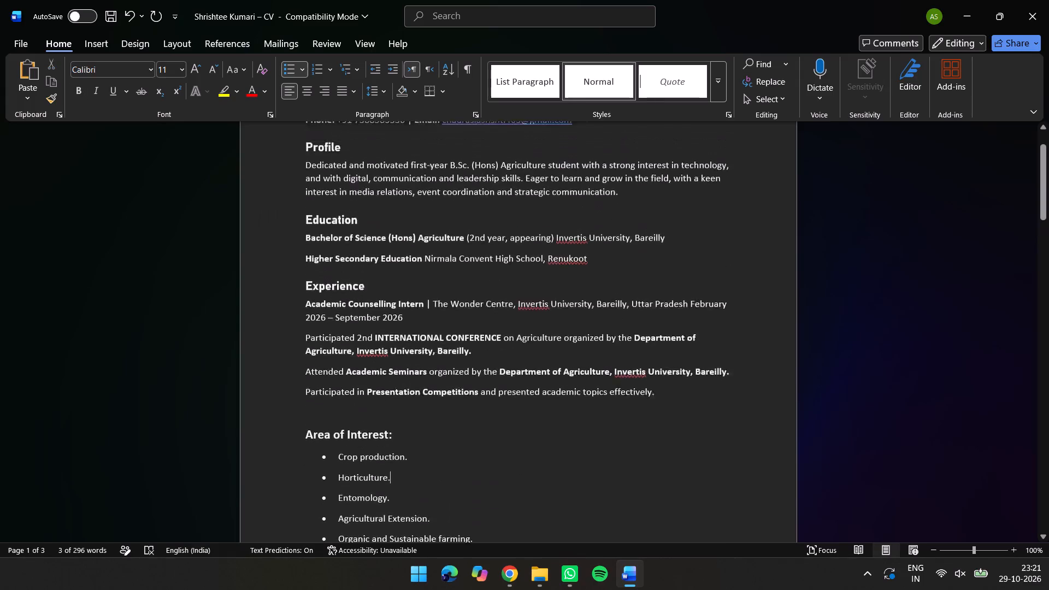
scroll(492, 288, up, 1)
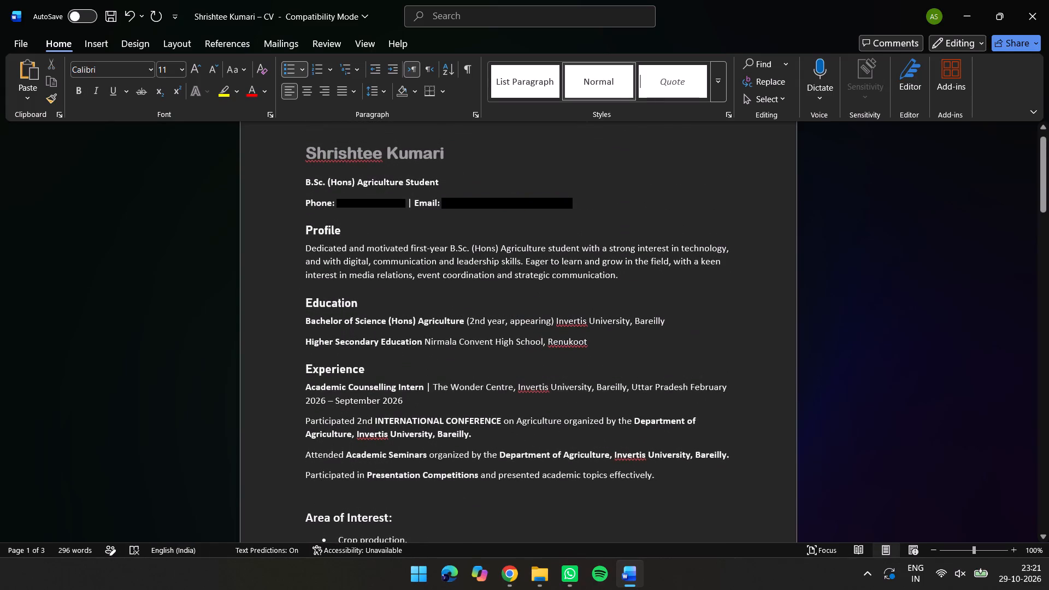
scroll(359, 305, down, 1)
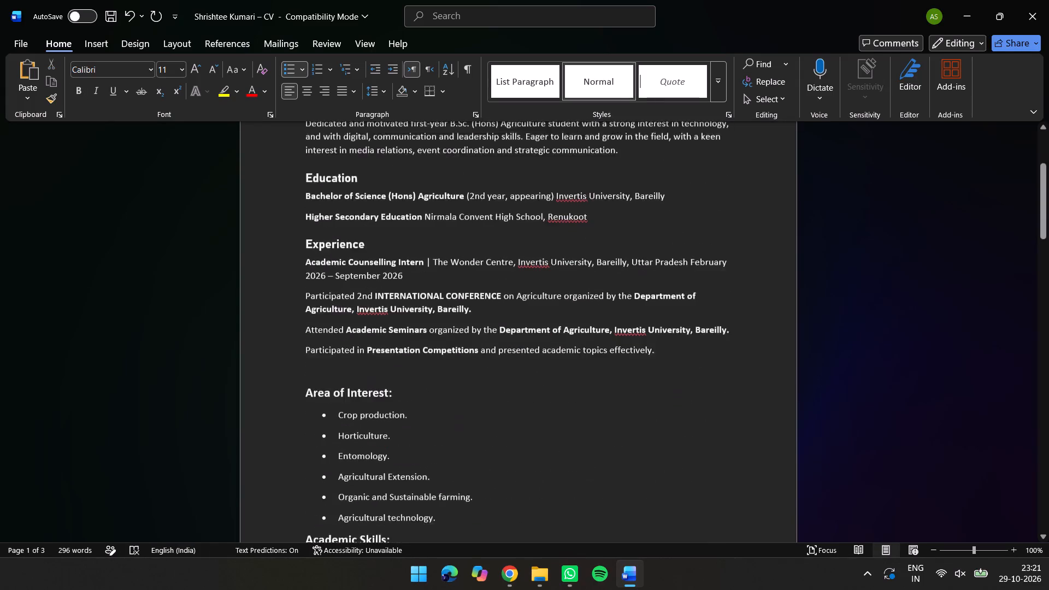
scroll(359, 305, down, 6)
scroll(359, 305, up, 1)
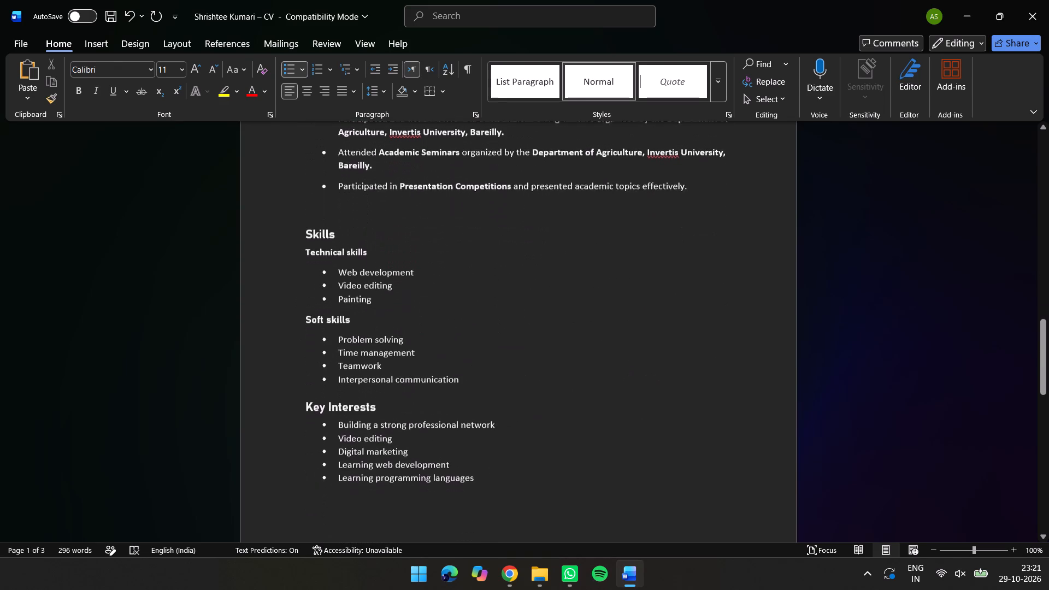
scroll(359, 305, up, 2)
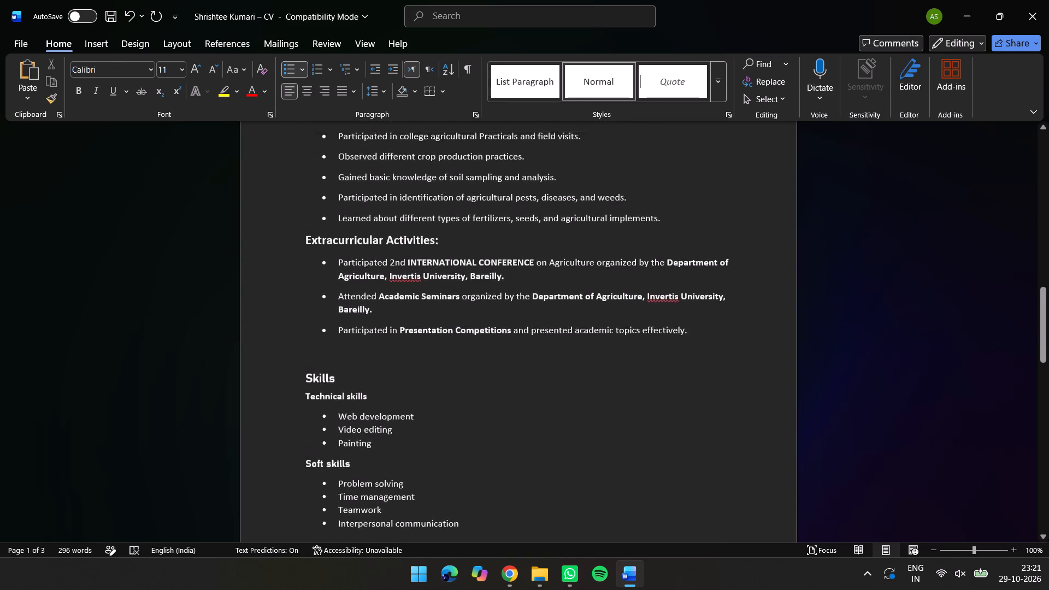
scroll(359, 305, up, 1)
scroll(359, 305, down, 1)
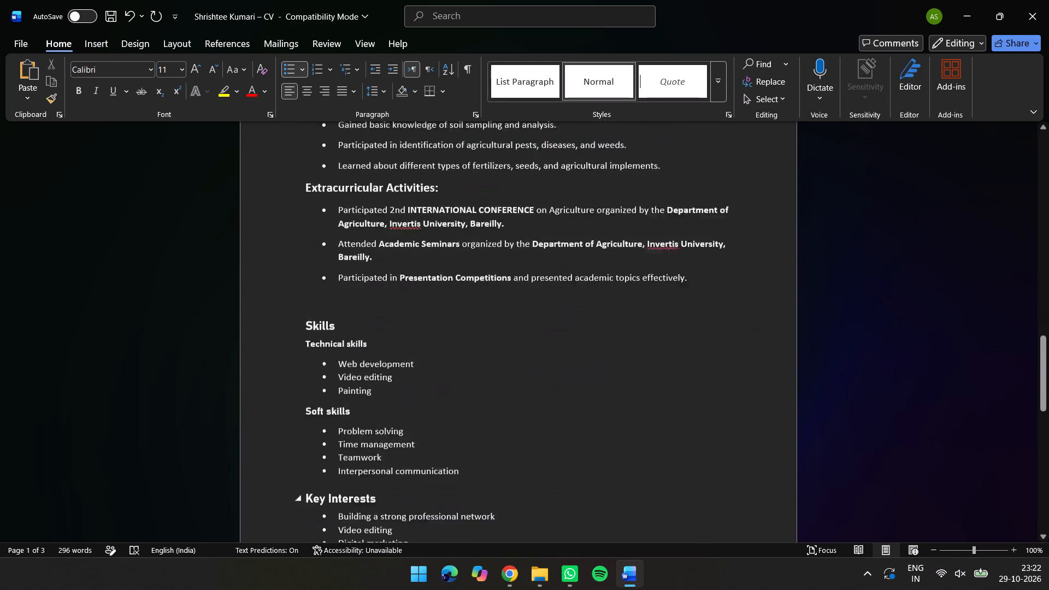
Delete the Skills and Key Interests sections with all their bullets, plus the blank line after Extracurricular Activities.
scroll(359, 305, down, 1)
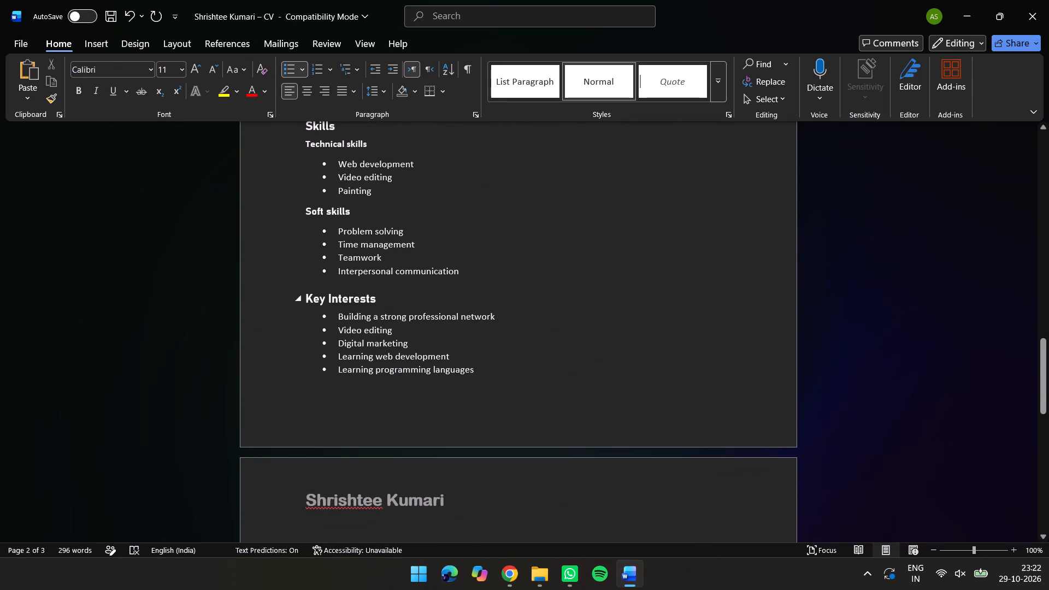
drag(485, 381, 327, 184)
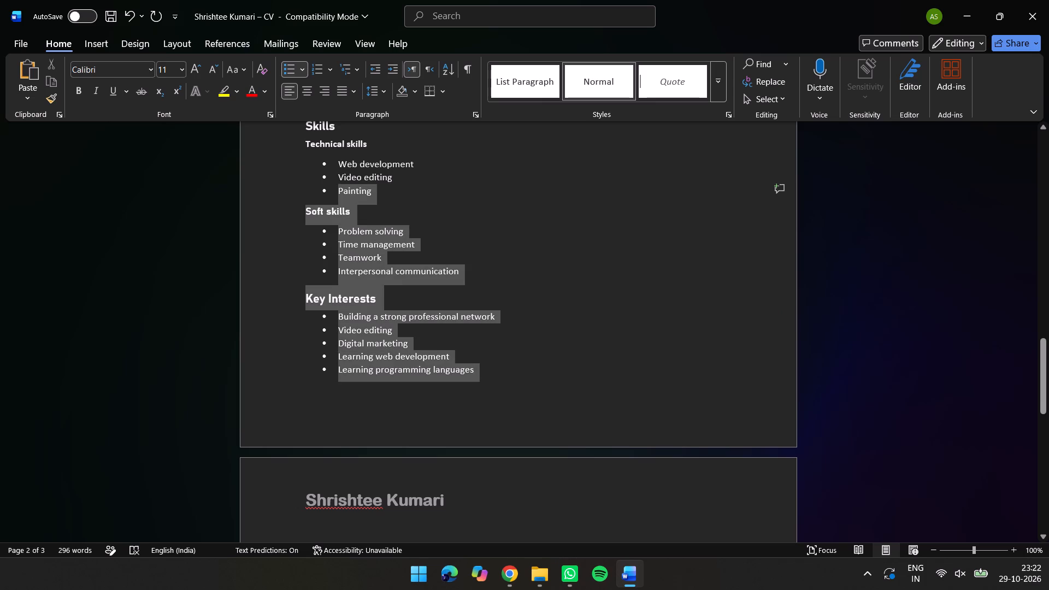
drag(327, 184, 315, 104)
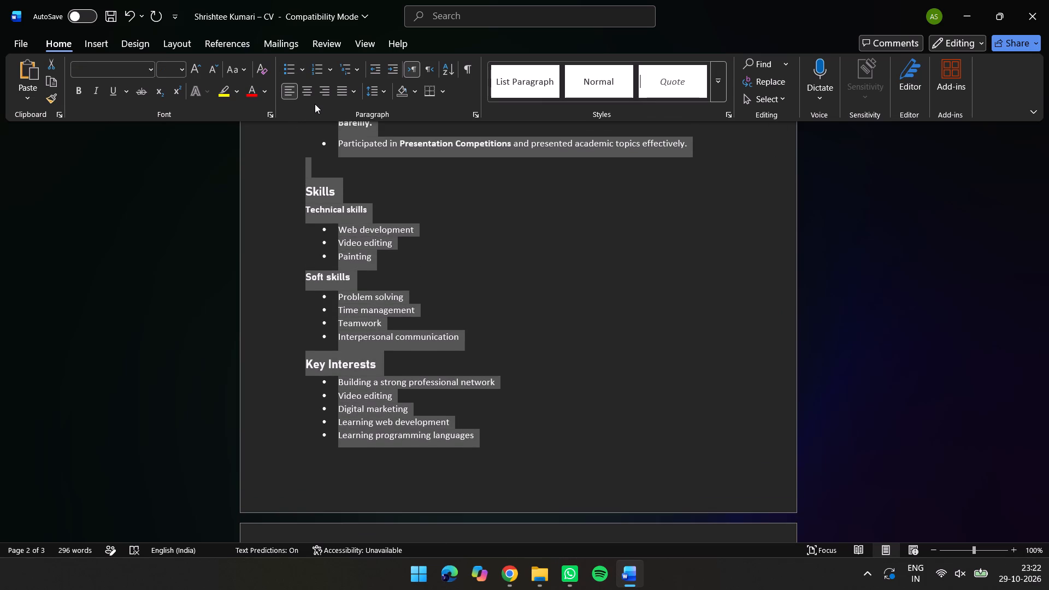
drag(343, 192, 310, 185)
click(310, 185)
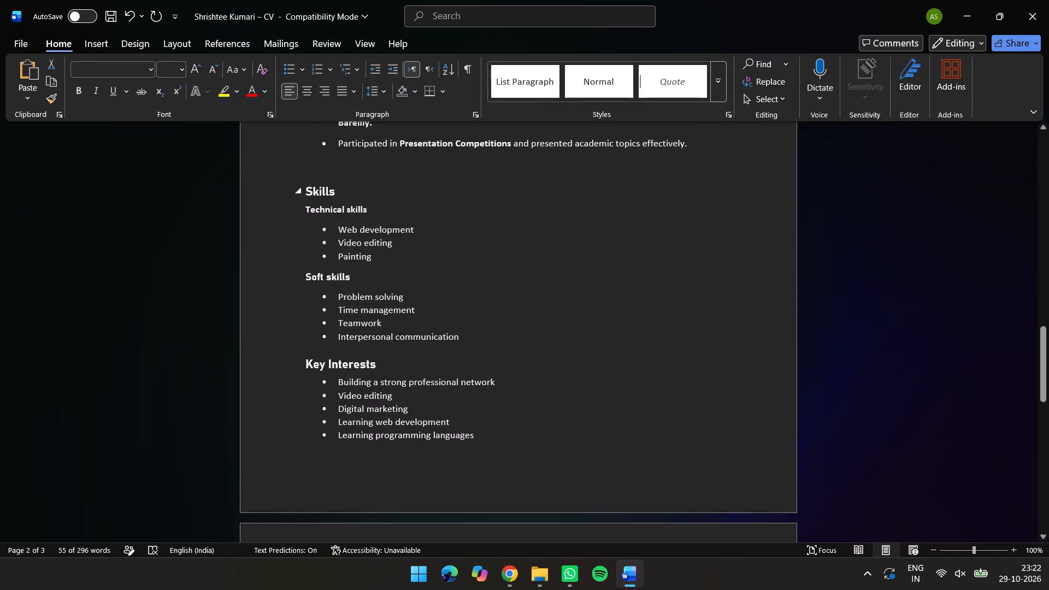
drag(310, 185, 540, 441)
key(BackSpace)
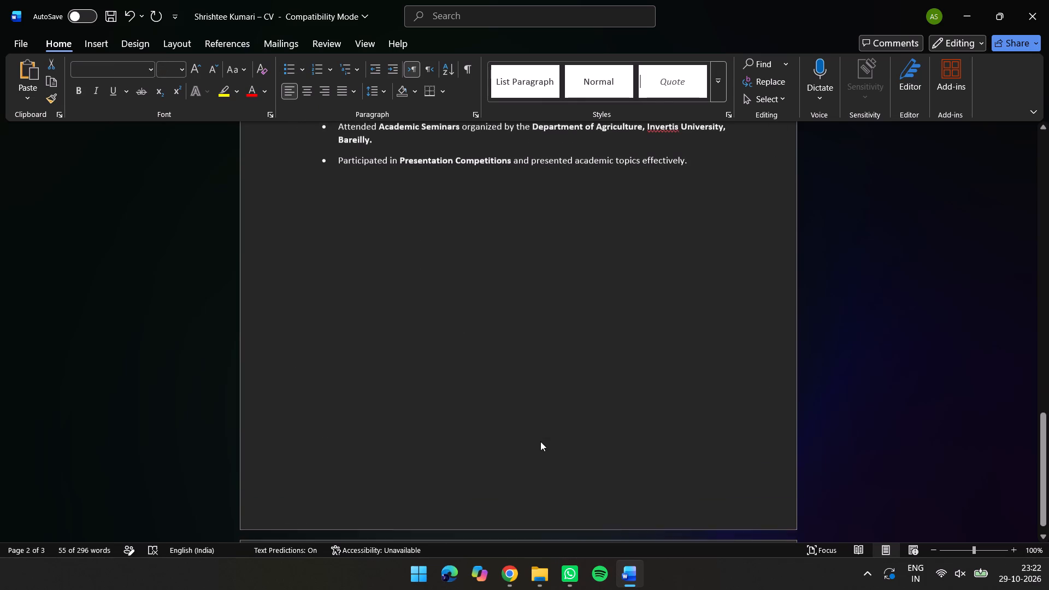
key(BackSpace)
key(BackSpace)
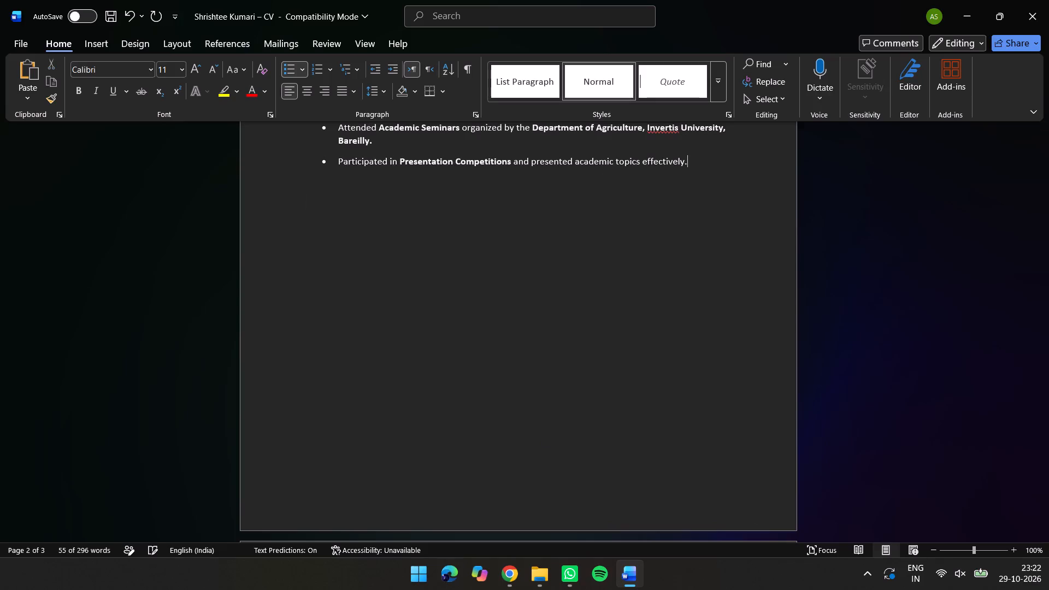
Rename the Profile heading as "Career Objective".
scroll(540, 441, up, 2)
scroll(540, 441, down, 5)
scroll(540, 441, up, 3)
scroll(540, 441, down, 7)
scroll(540, 441, up, 6)
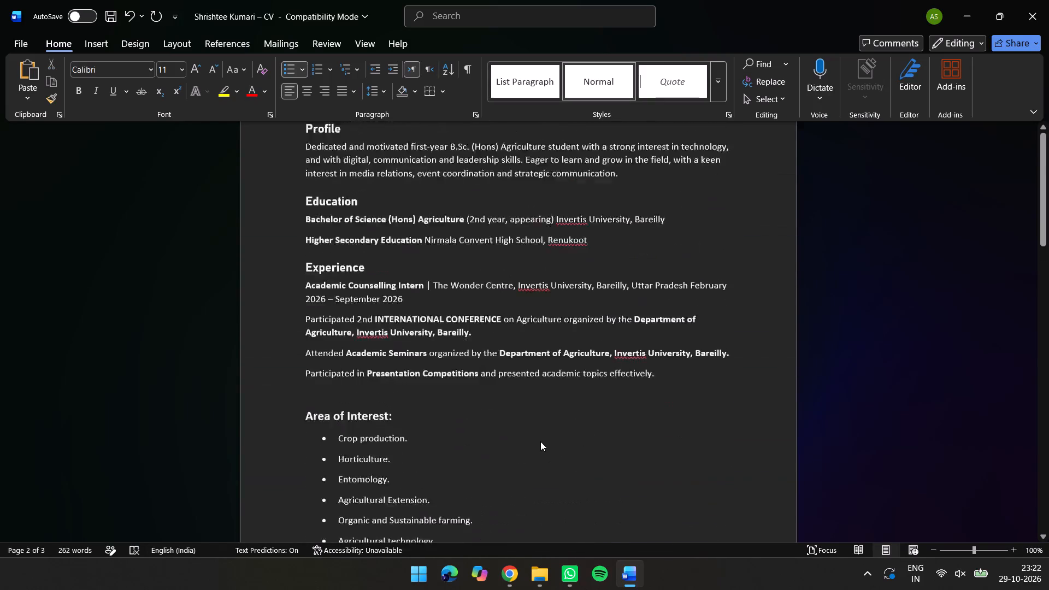
scroll(540, 441, up, 1)
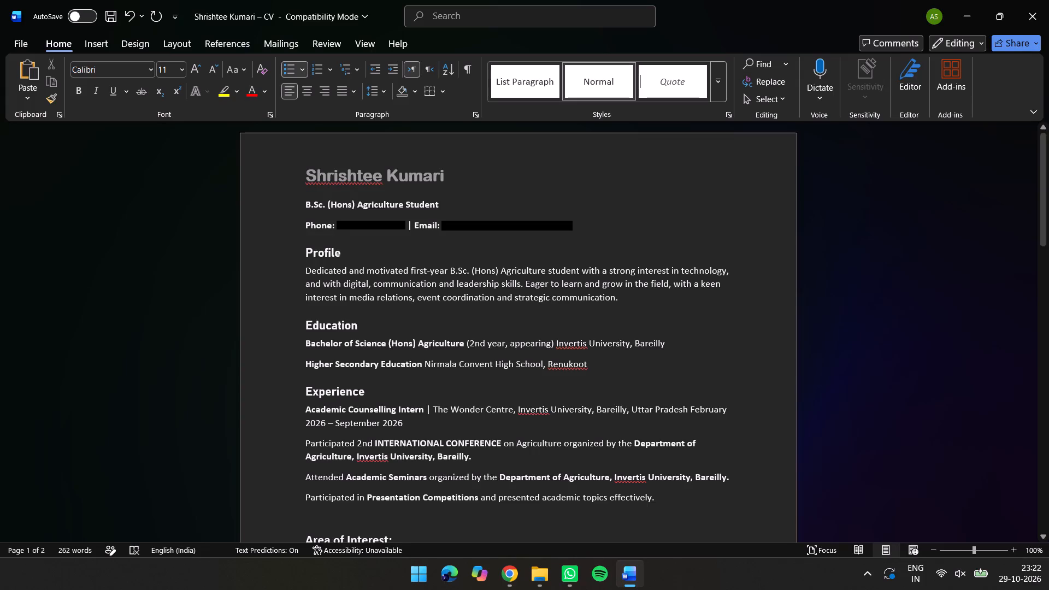
drag(350, 252, 337, 253)
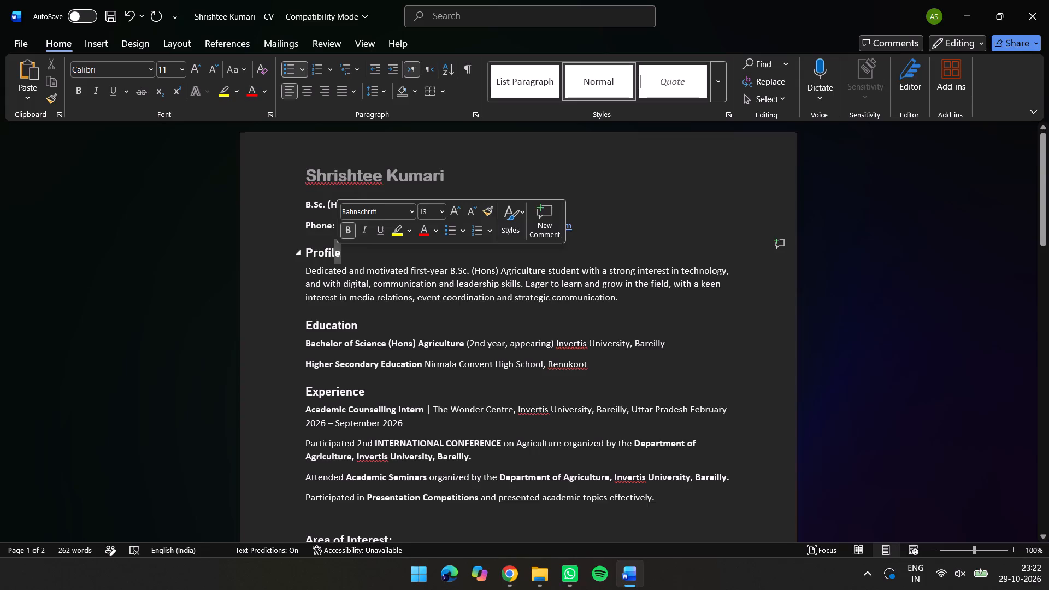
drag(347, 255, 307, 253)
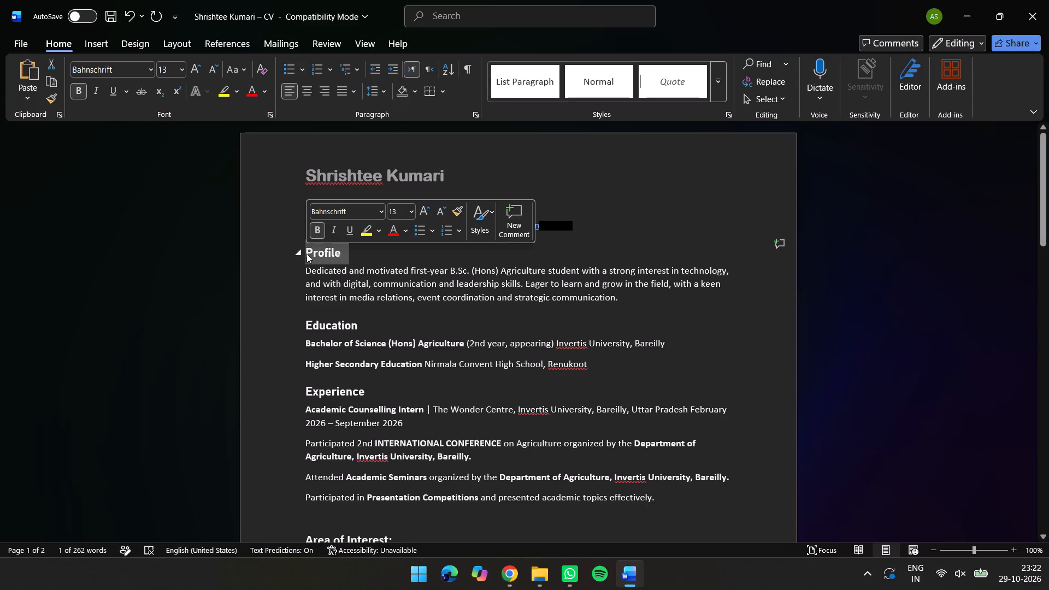
text(Career)
key(space)
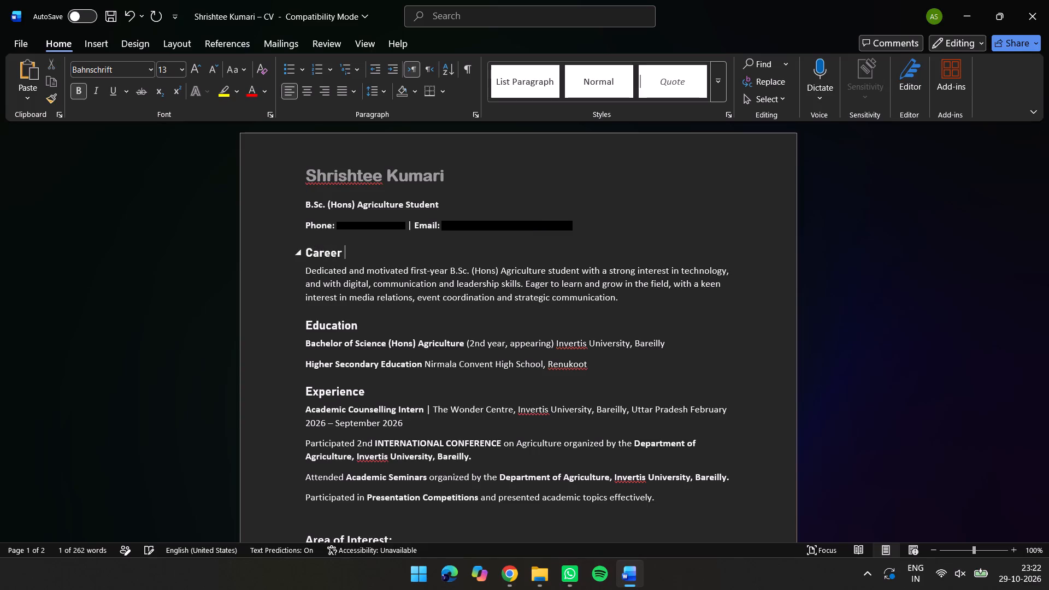
text(Objective)
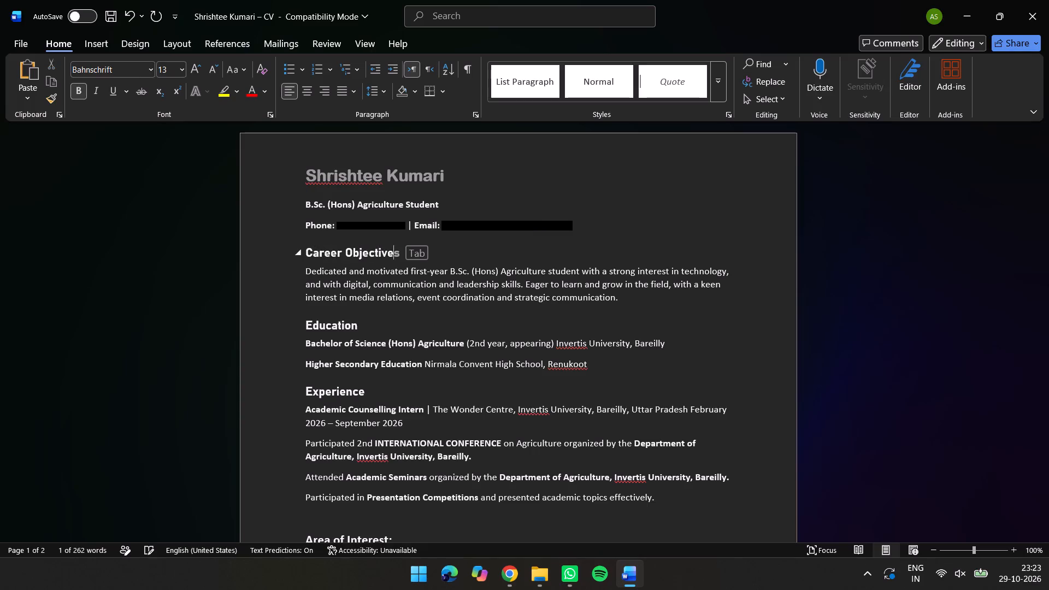
Set the font size of the Career Objective heading to 15.
click(382, 255)
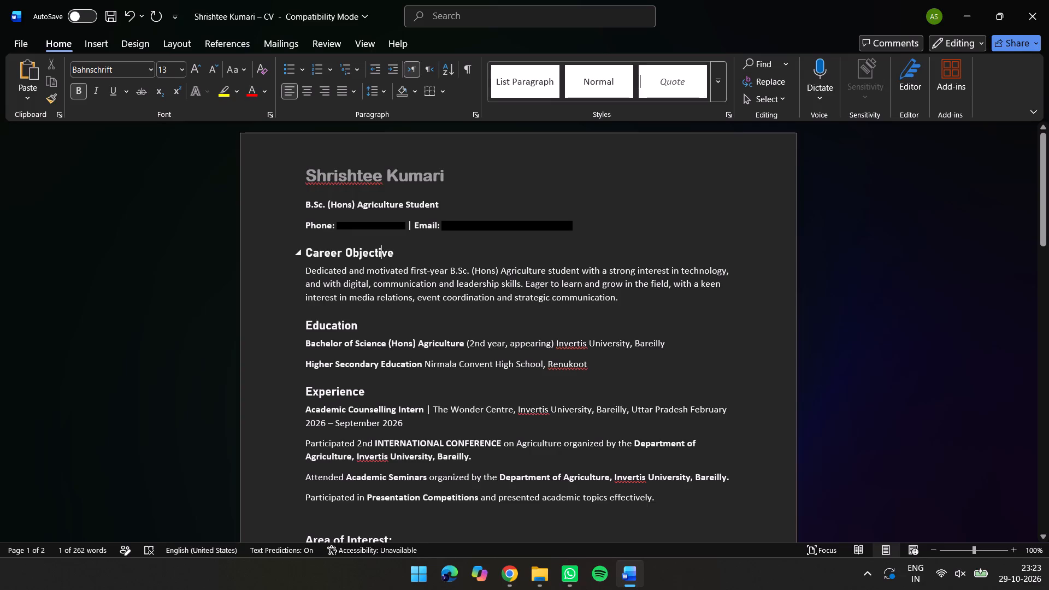
drag(399, 252, 310, 257)
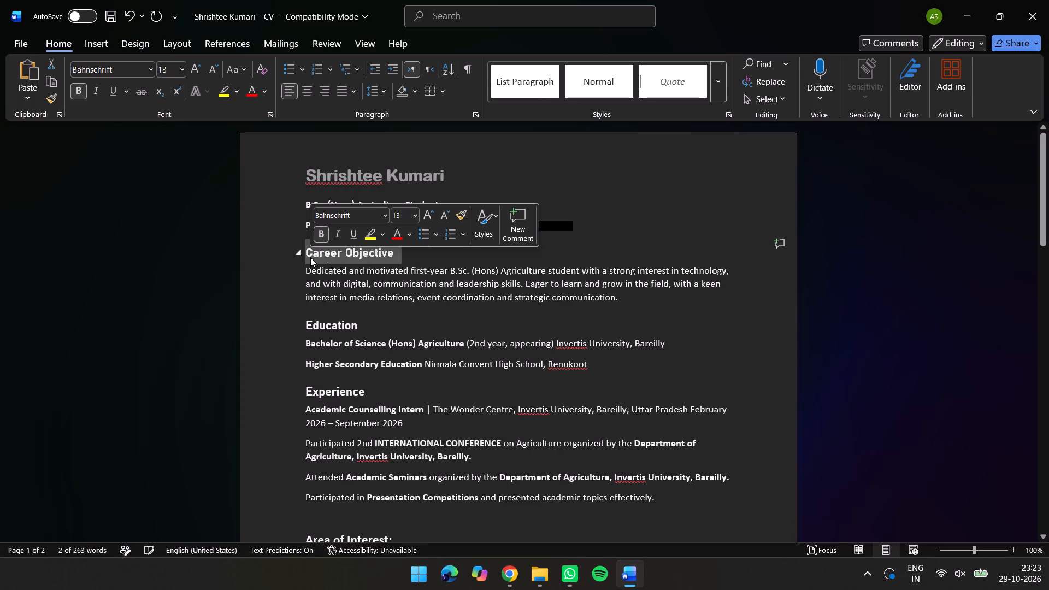
click(399, 220)
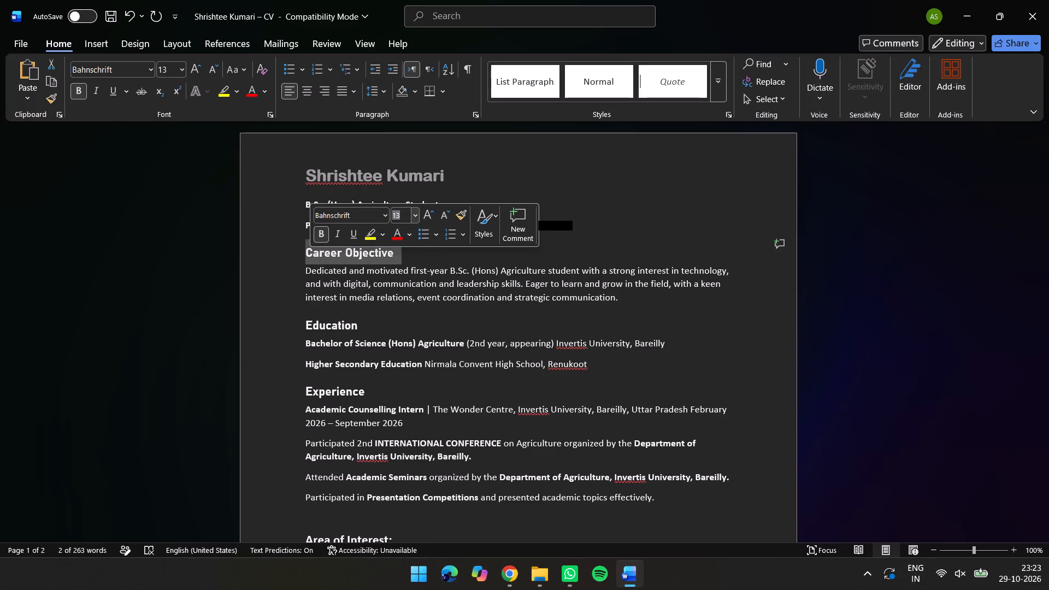
click(399, 219)
text(15)
key(Return)
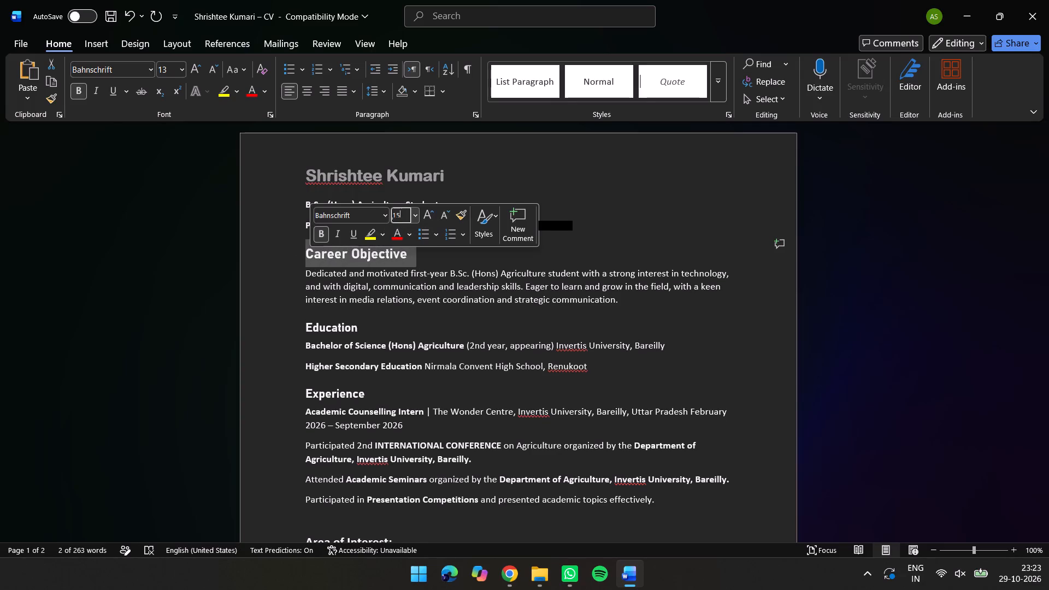
Set the font size of the Education heading to 15.
click(370, 332)
drag(370, 332, 316, 327)
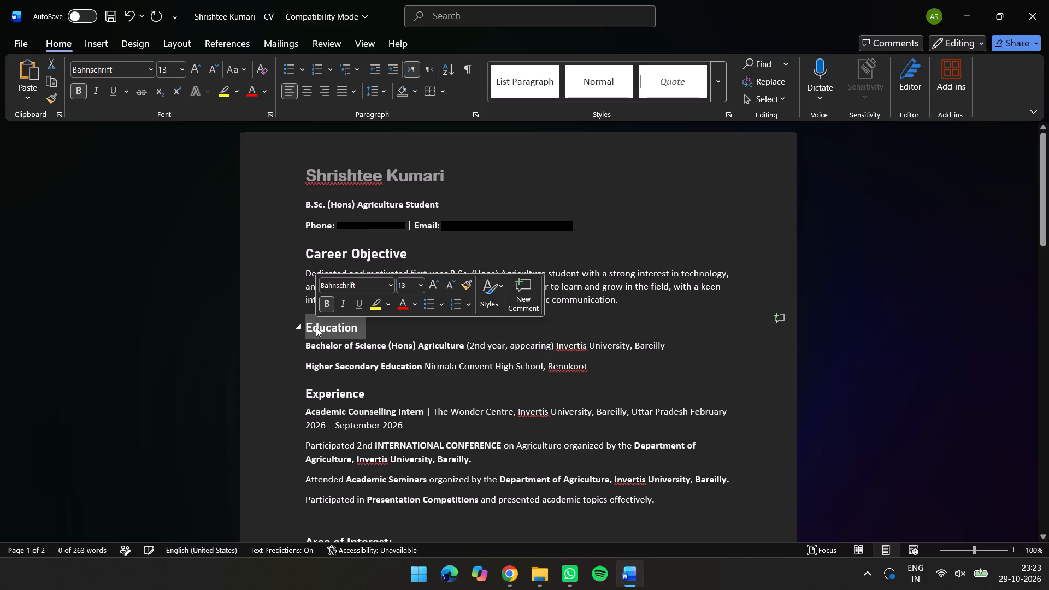
click(403, 286)
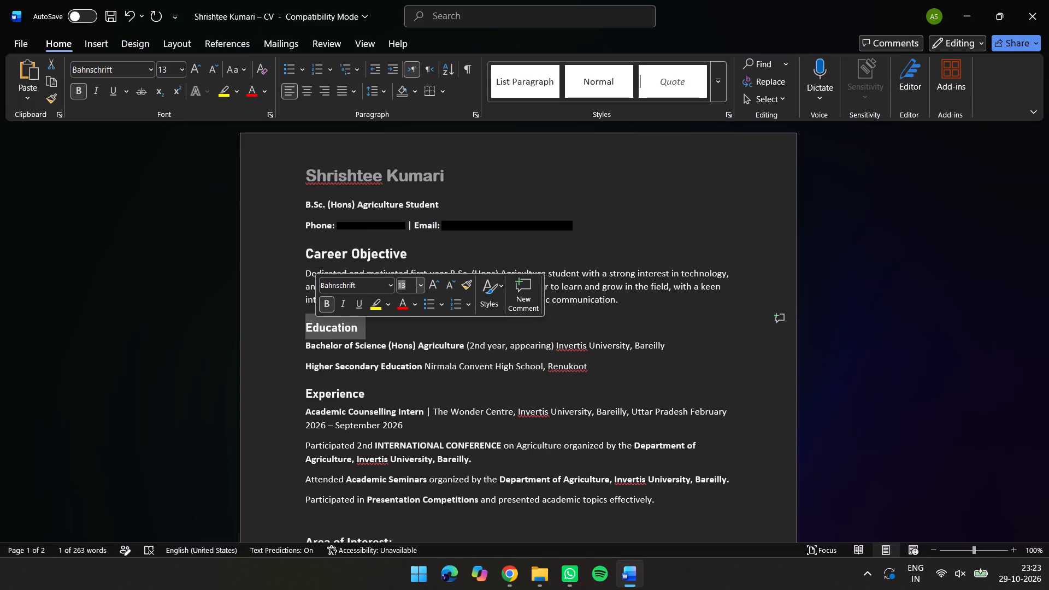
text(15)
key(Return)
click(410, 327)
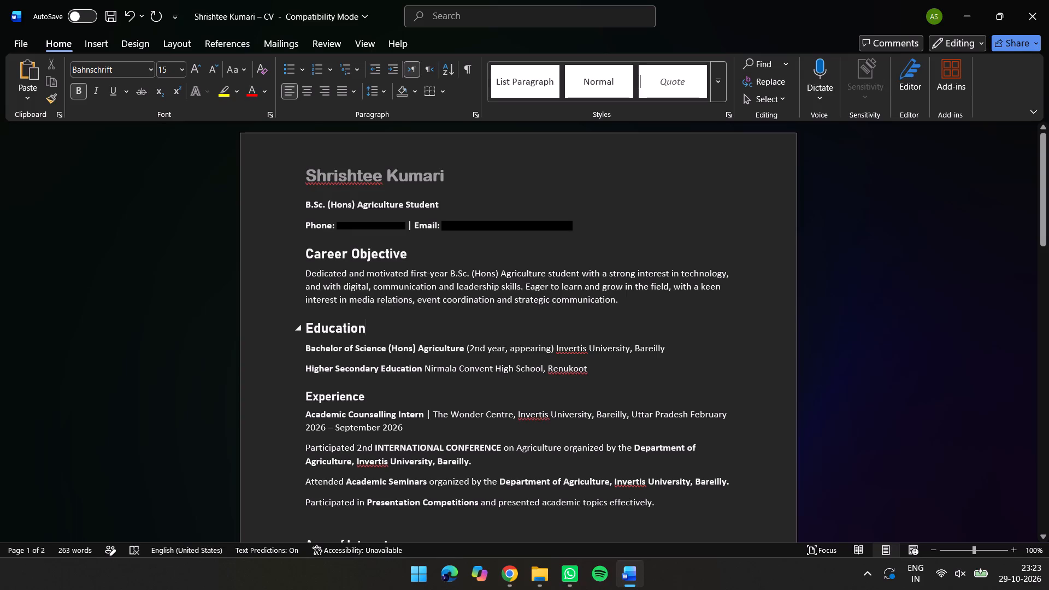
Replace "(2nd year, appearing)" in the Bachelor of Science line with a comma and a space.
drag(557, 347, 467, 351)
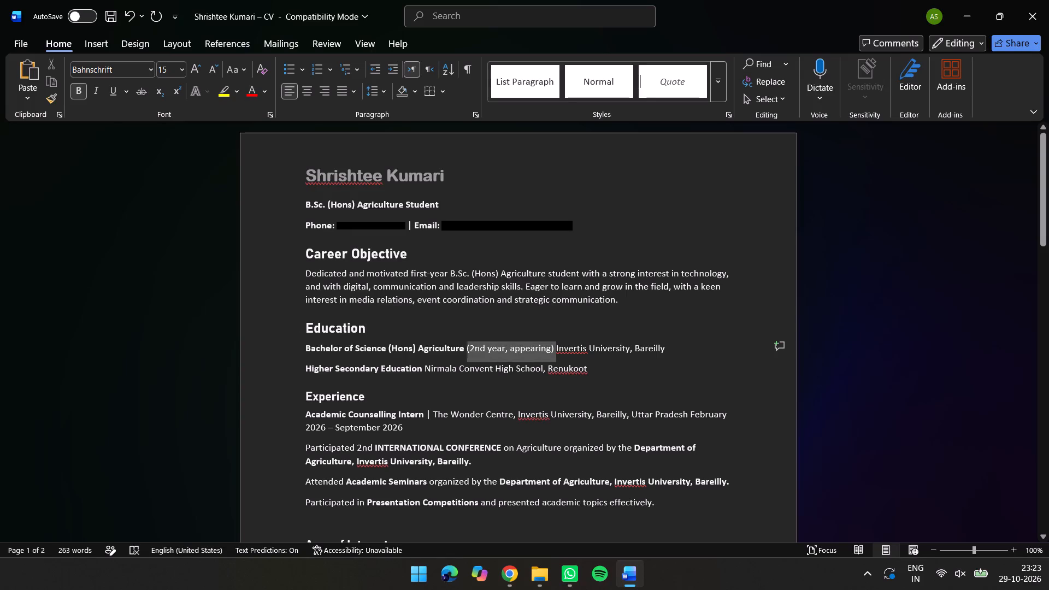
drag(467, 351, 467, 351)
key(BackSpace)
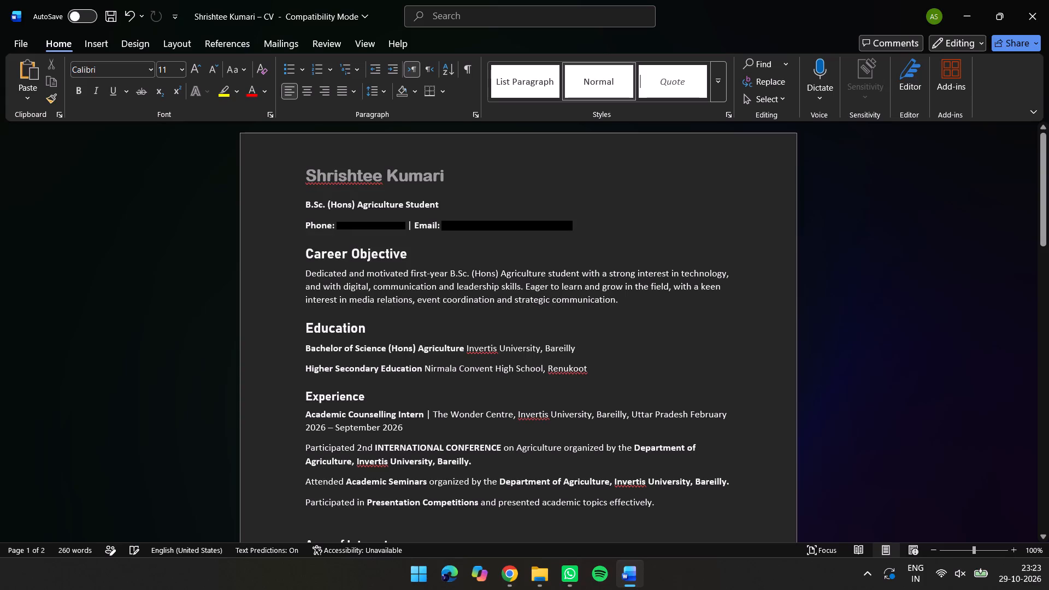
key(comma)
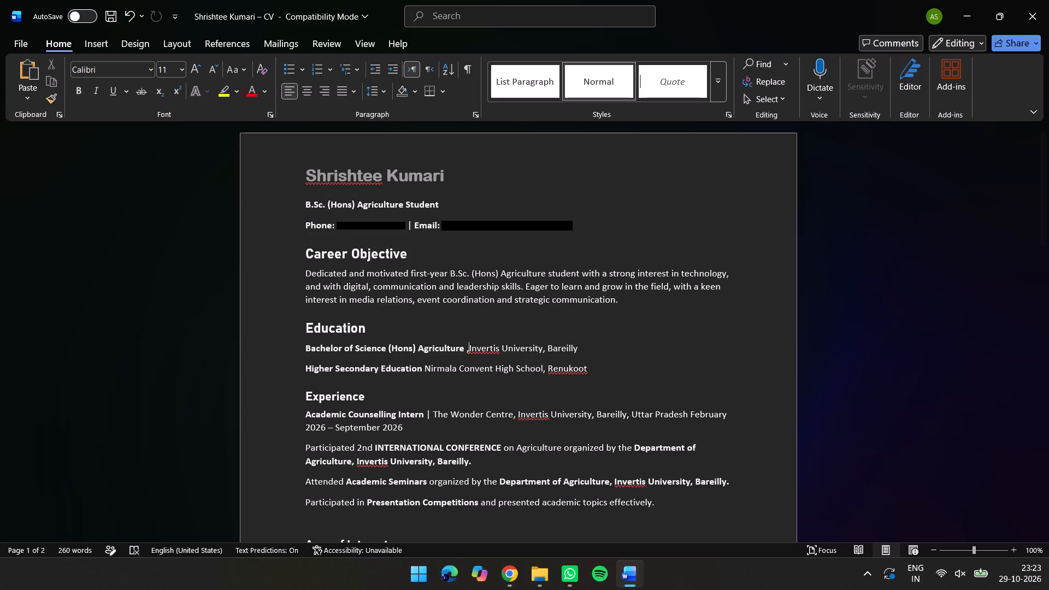
key(space)
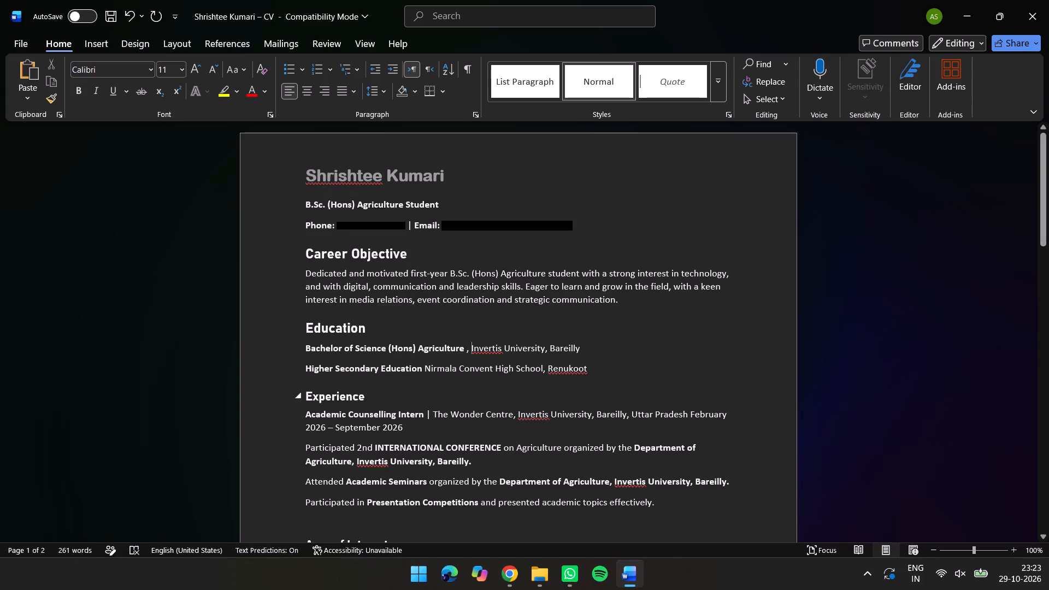
Add a space and an opening parenthesis after Bareilly at the end of the Bachelor of Science line.
click(610, 351)
key(shift+parenleft)
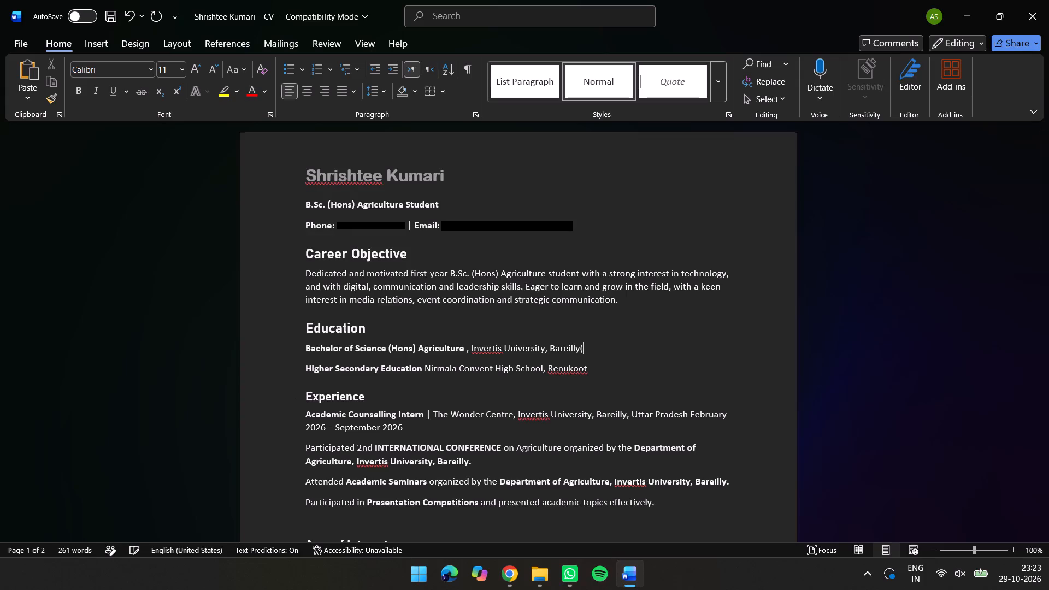
key(BackSpace)
key(space)
text(()
Delete the comma between Agriculture and Invertis University in the Bachelor of Science line.
click(468, 350)
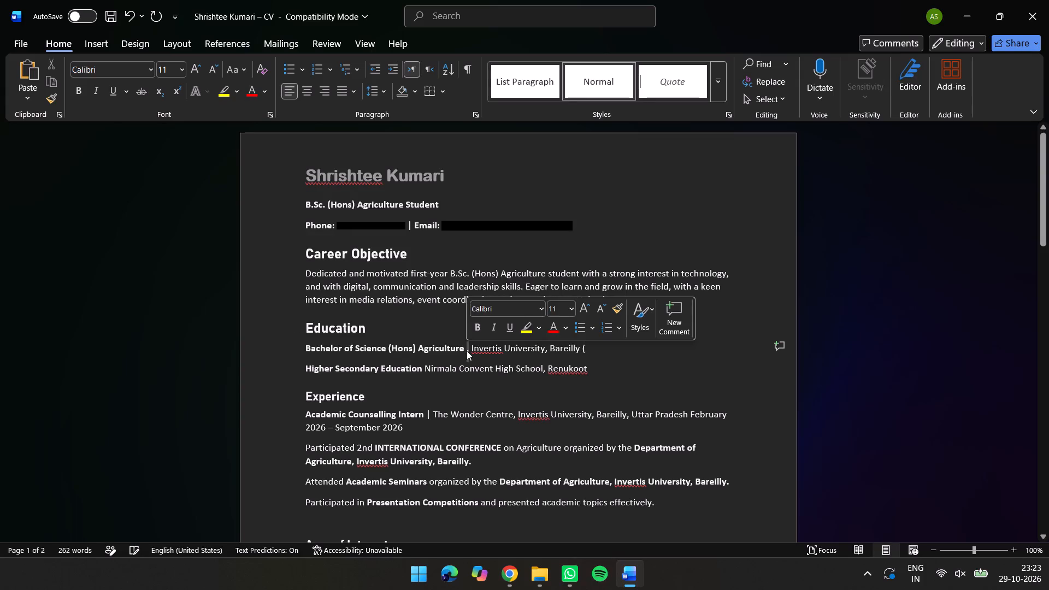
drag(462, 351, 468, 351)
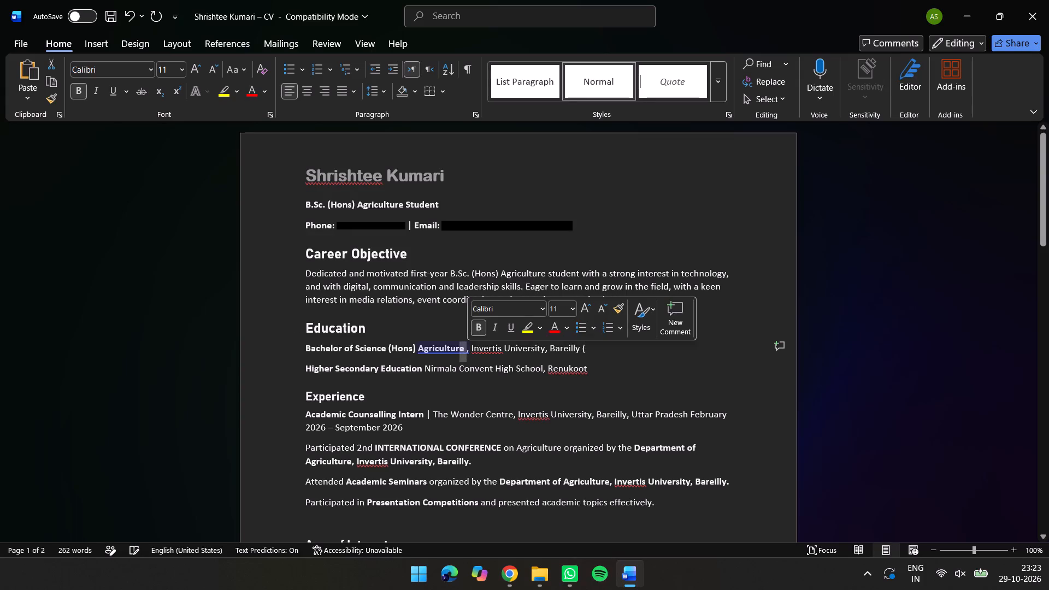
click(468, 351)
key(BackSpace)
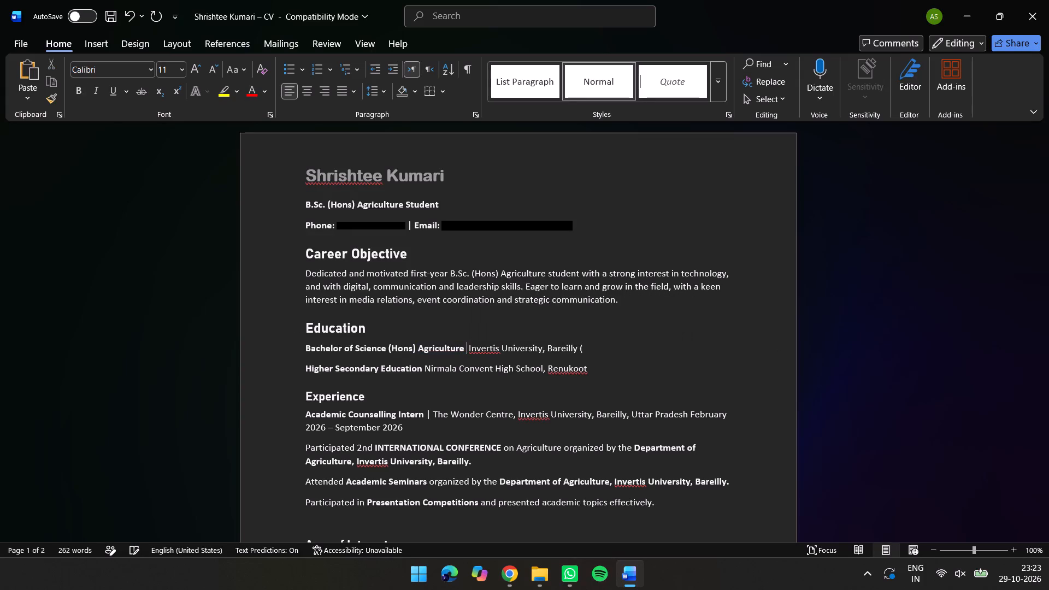
Underline the degree title "Bachelor of Science (Hons) Agriculture" under Education.
drag(463, 349, 323, 352)
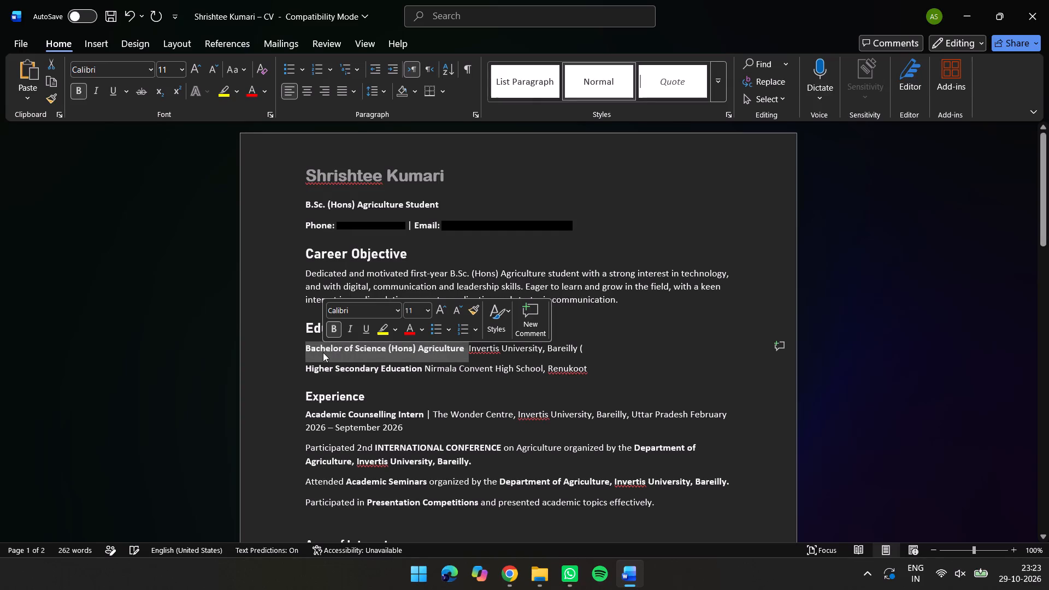
click(412, 311)
click(360, 326)
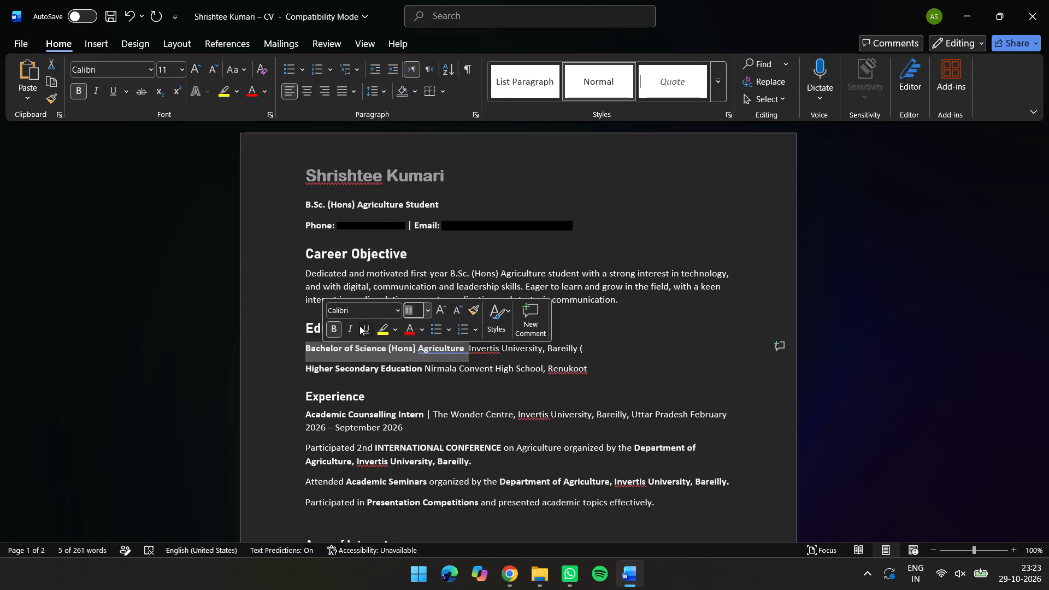
drag(399, 351, 384, 346)
click(384, 346)
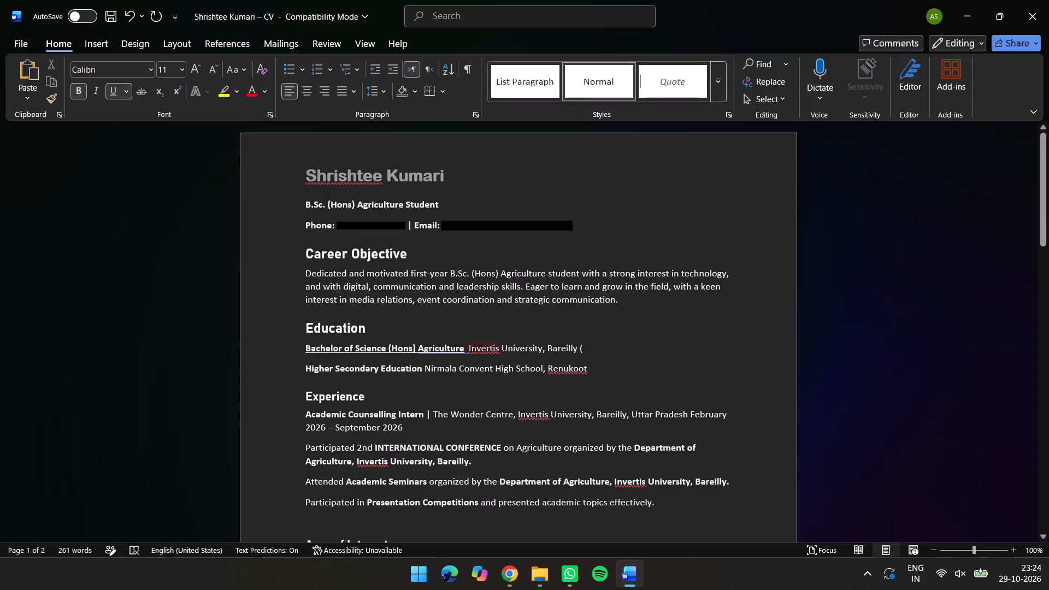
Insert a colon with surrounding spaces between the underlined Agriculture and Invertis University in the Bachelor of Science line.
click(467, 351)
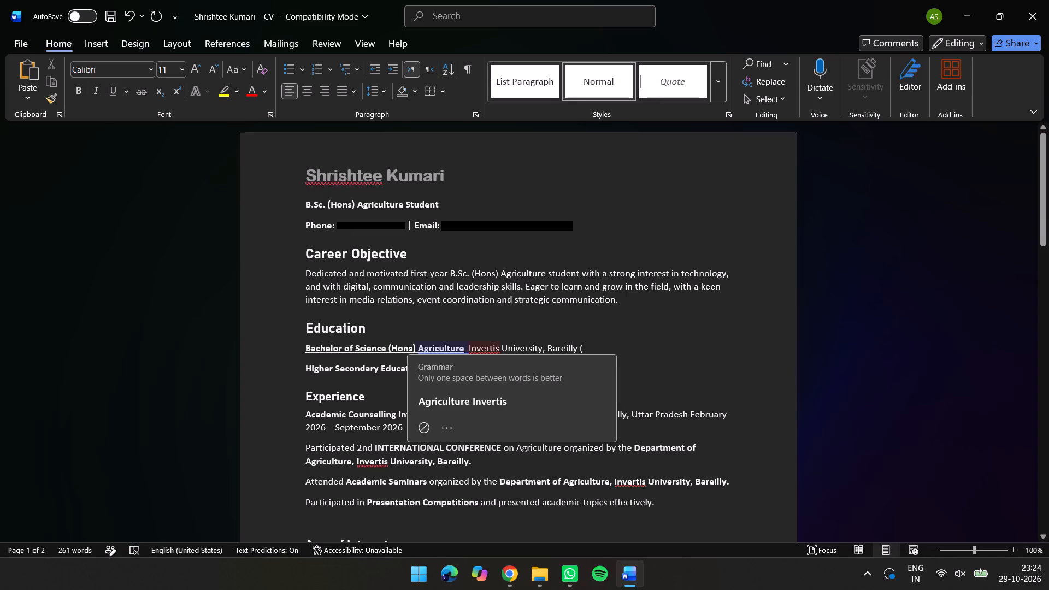
click(464, 340)
click(467, 351)
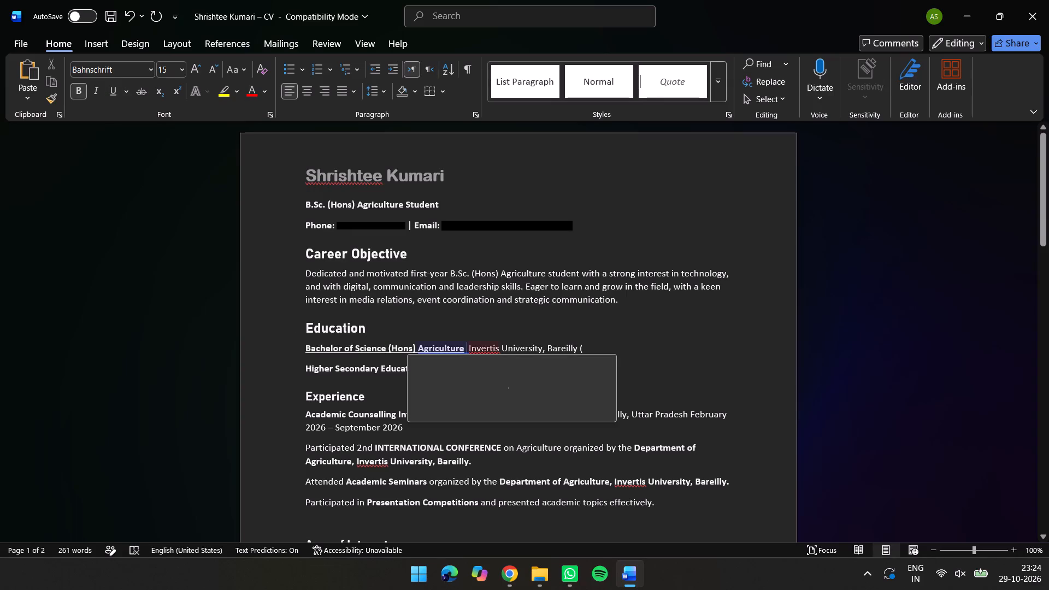
drag(457, 318, 488, 345)
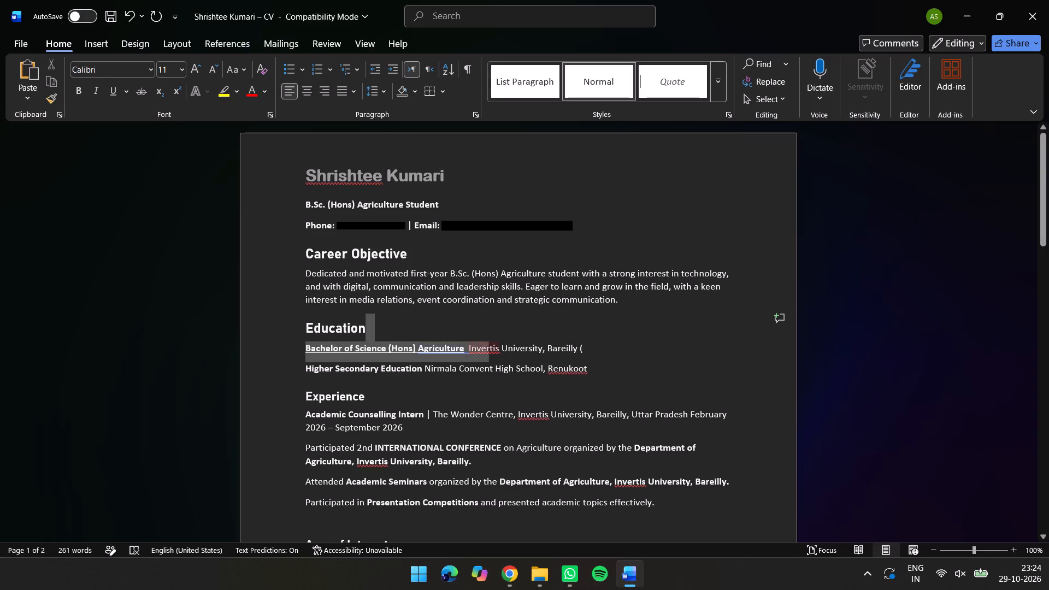
drag(488, 345, 438, 318)
click(438, 318)
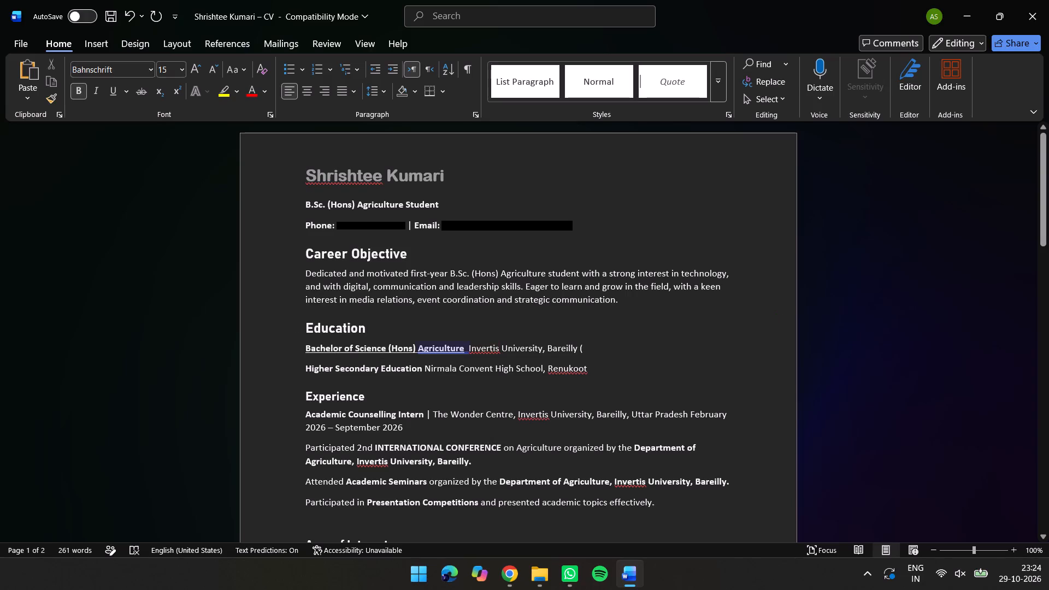
click(470, 348)
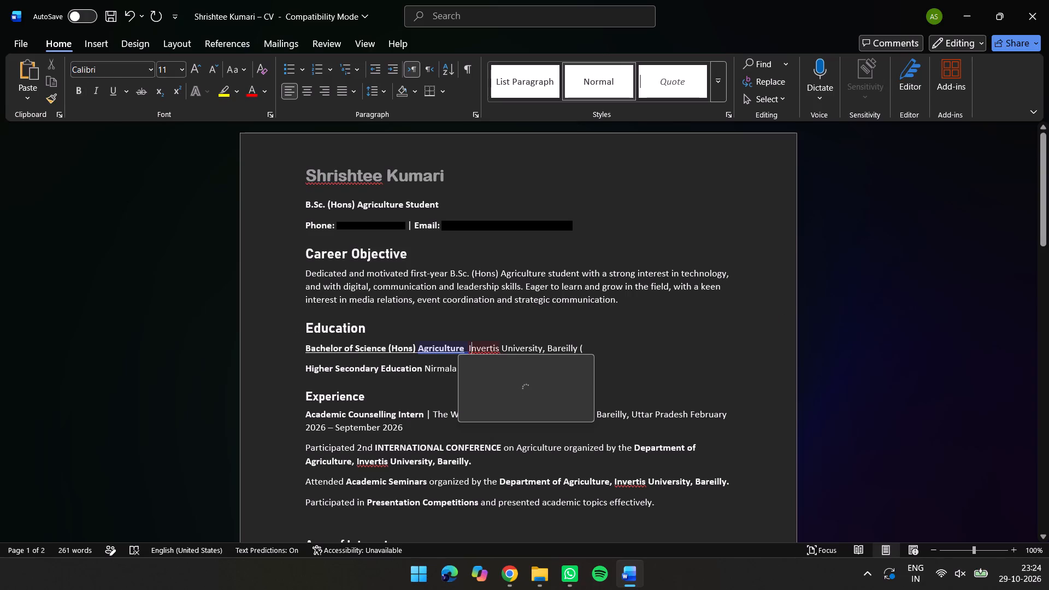
click(476, 336)
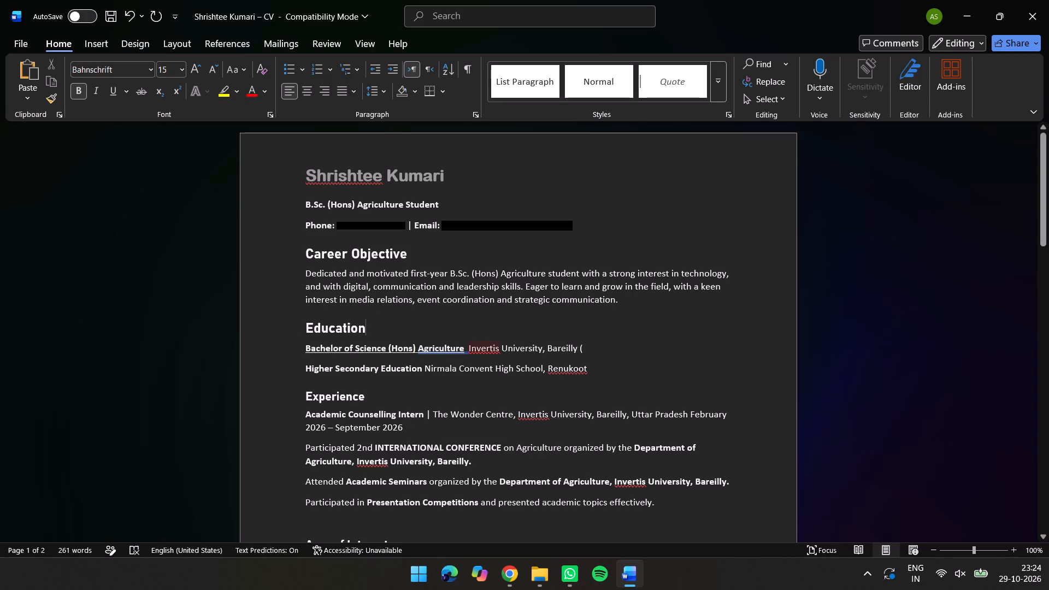
click(498, 347)
key(Left)
key(Left)
key(Left)
key(Left)
key(Left)
key(Left)
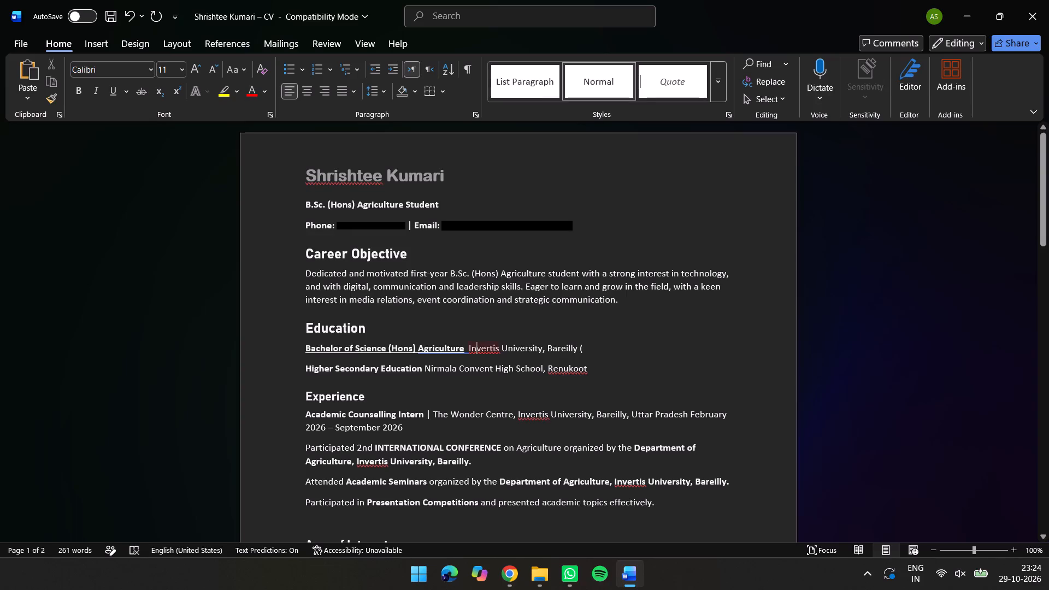
key(Left)
key(Left)
key(space)
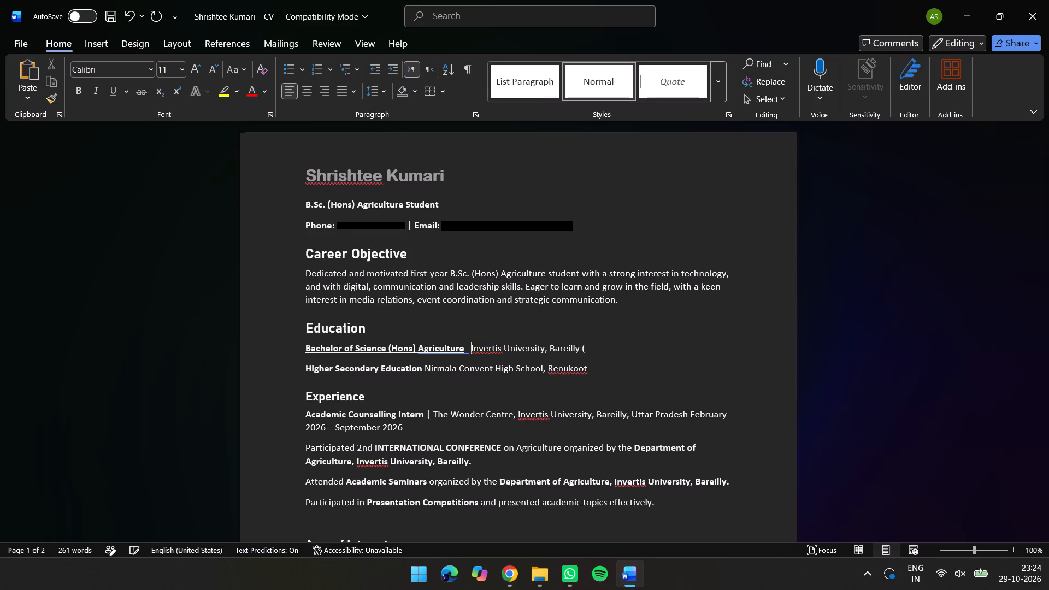
key(Left)
key(shift+colon)
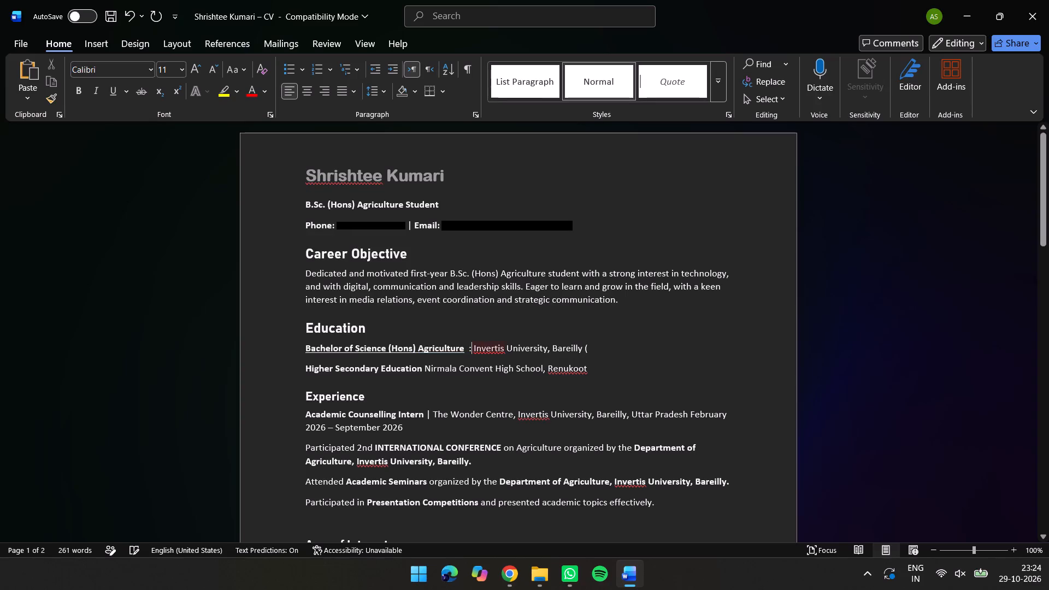
key(space)
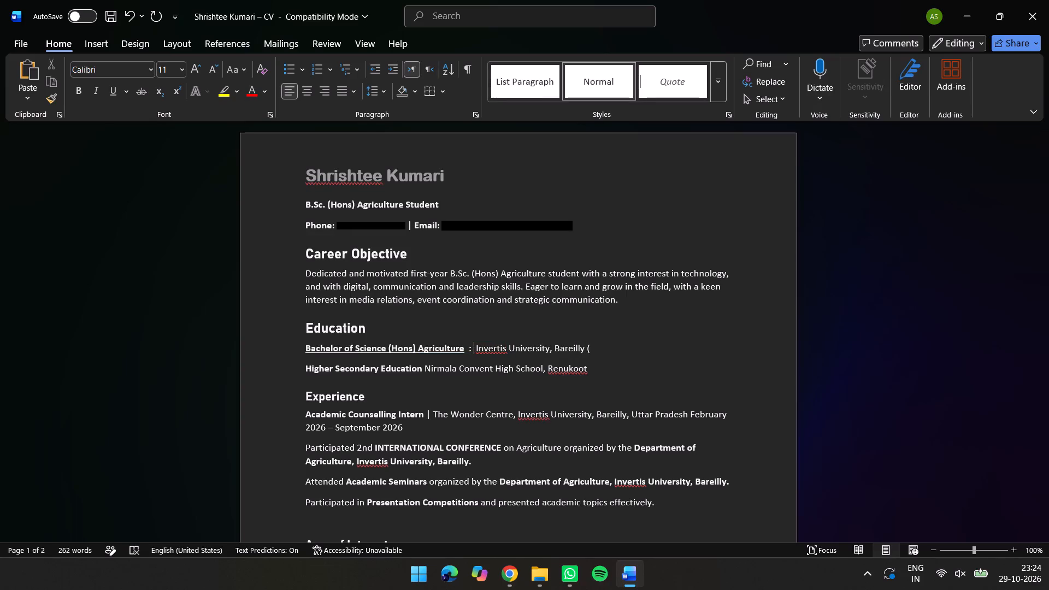
Complete the parenthesis at the end of the Bachelor of Science line with the years 2025-29.
click(593, 346)
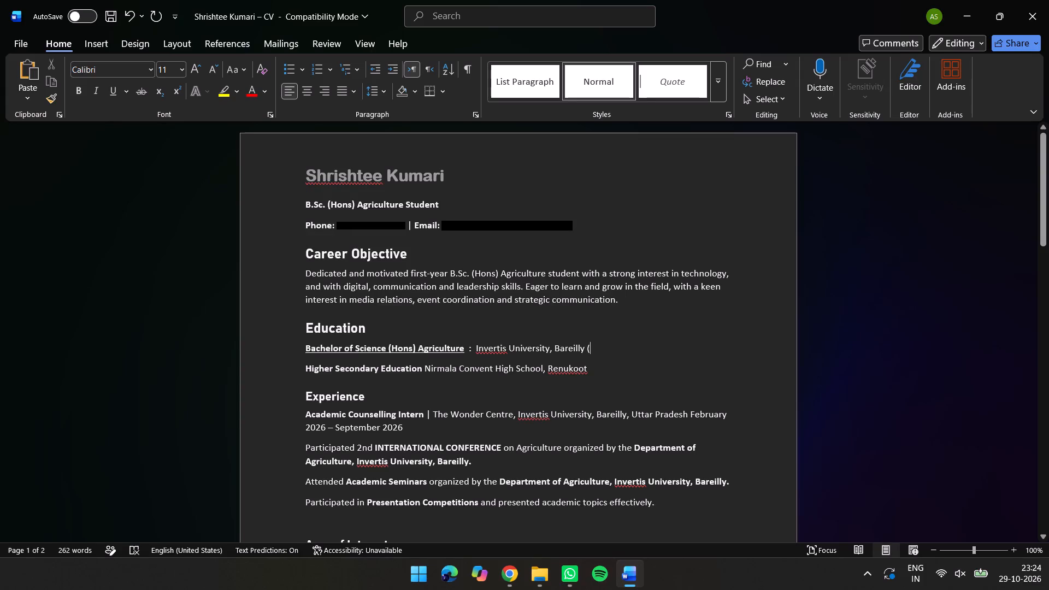
text(202)
key(5)
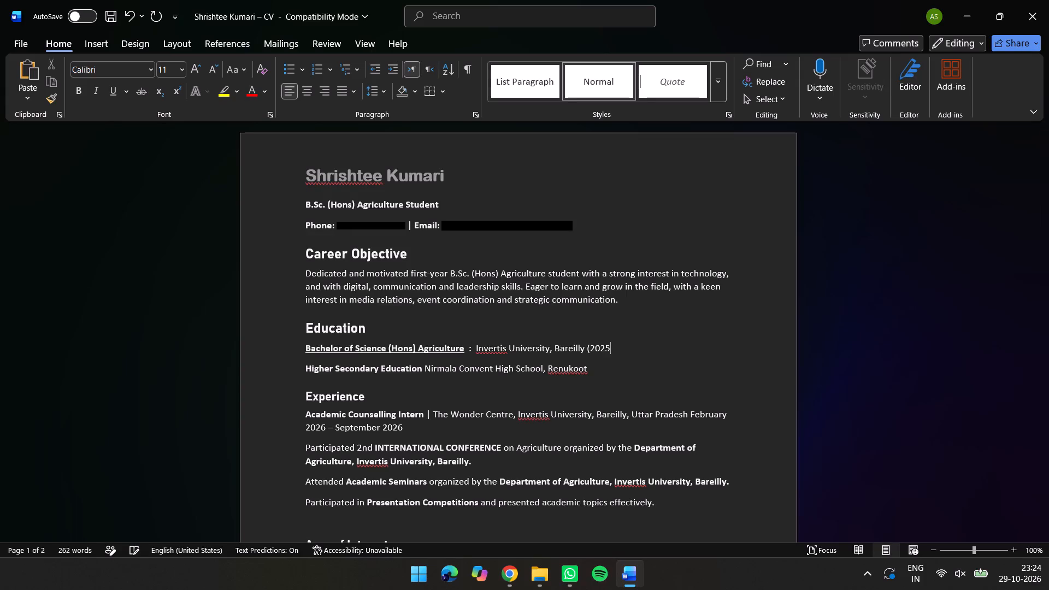
key(minus)
text(29)
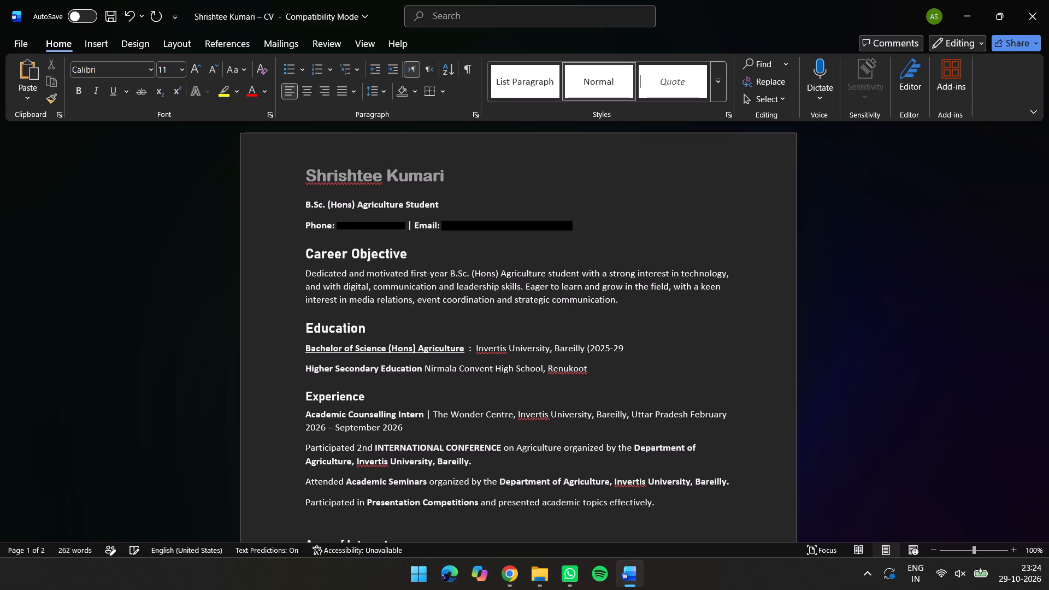
key(shift+parenright)
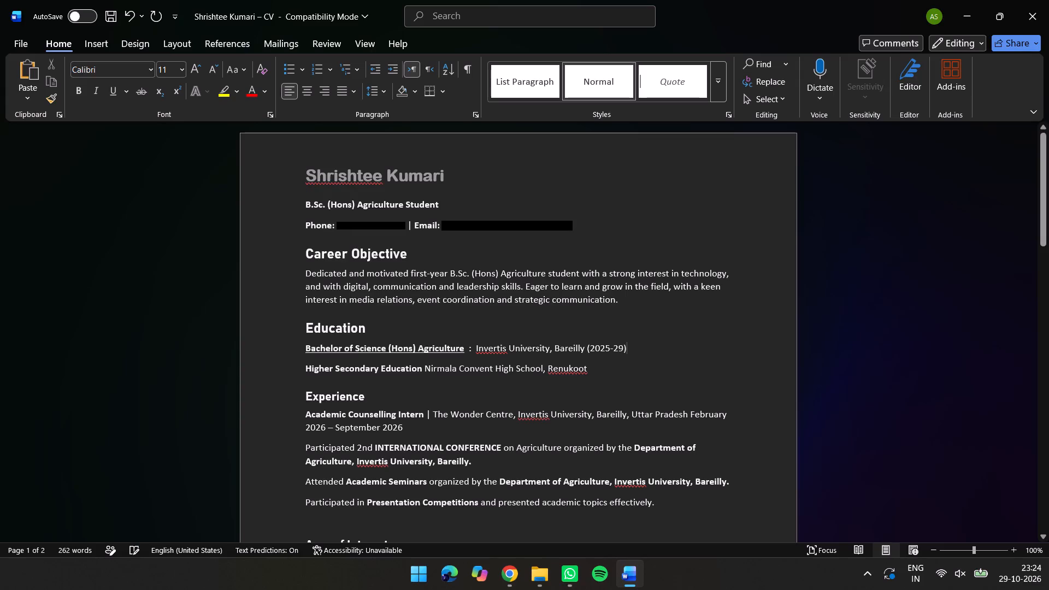
Add a space and an opening parenthesis after Renukoot at the end of the Higher Secondary Education line.
click(614, 370)
key(space)
key(shift+parenleft)
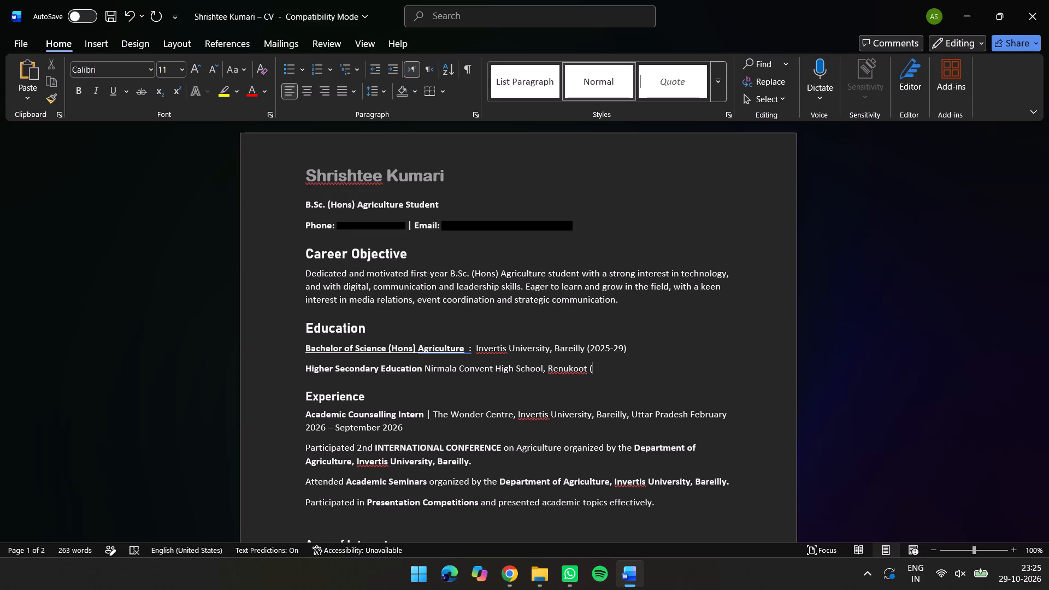
Insert a colon and a space between Higher Secondary Education and the school name.
click(424, 370)
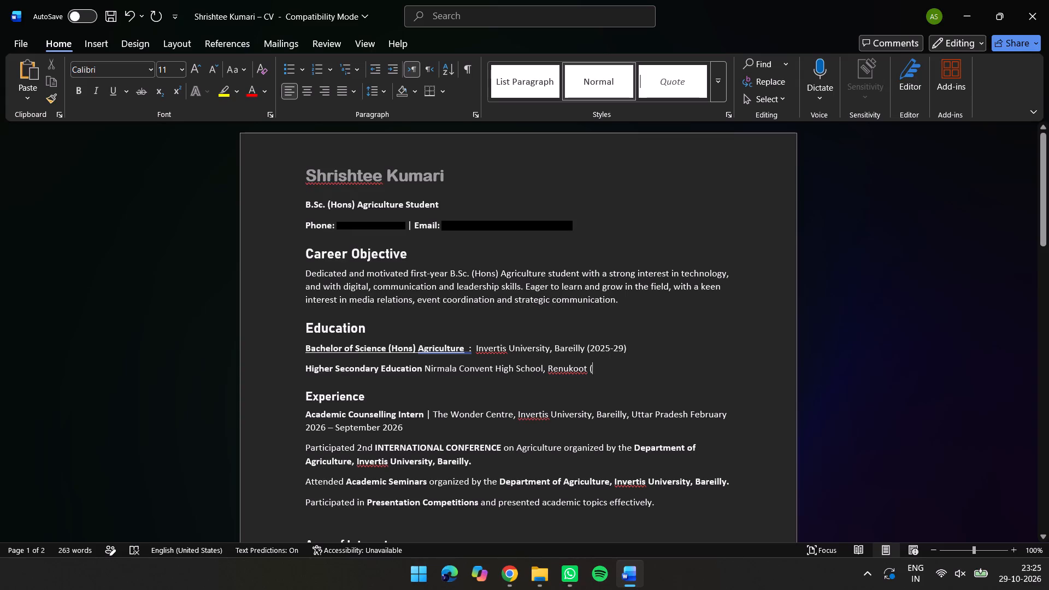
text(:)
key(space)
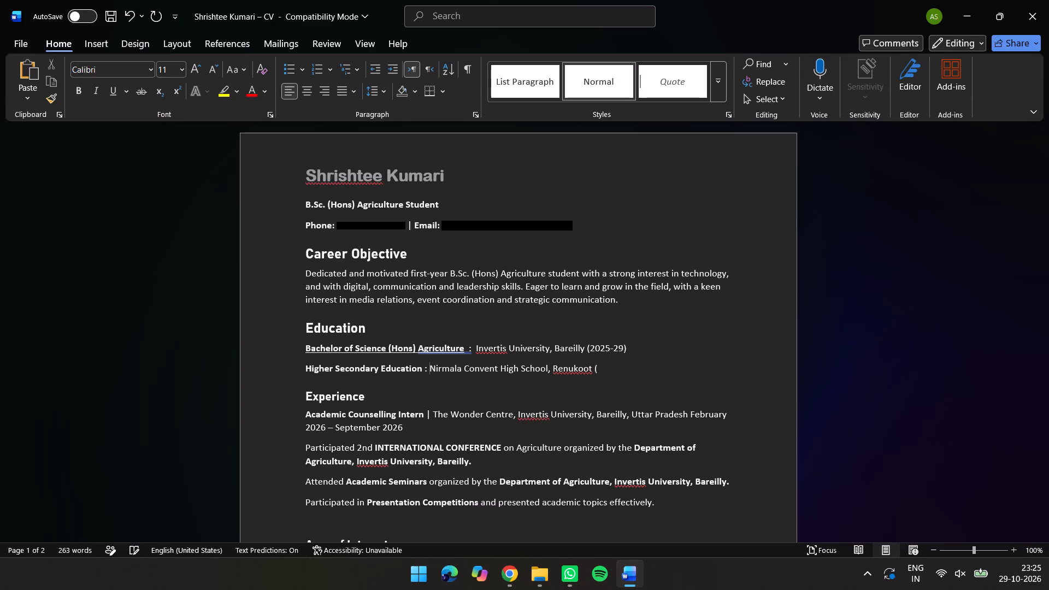
Underline the title "Higher Secondary Education" under Education.
key(Left)
key(Left)
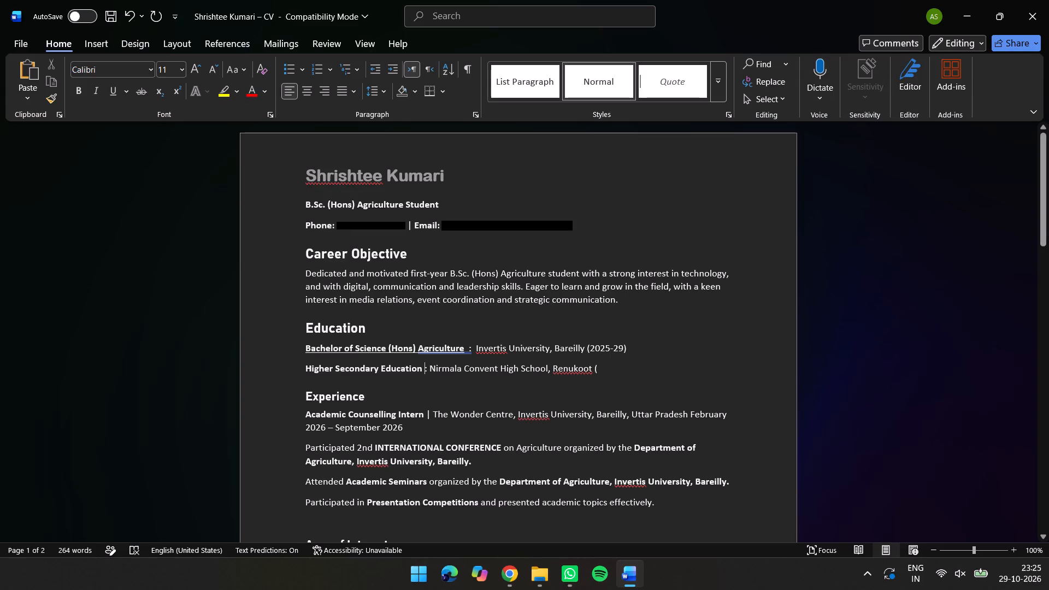
drag(412, 374, 308, 364)
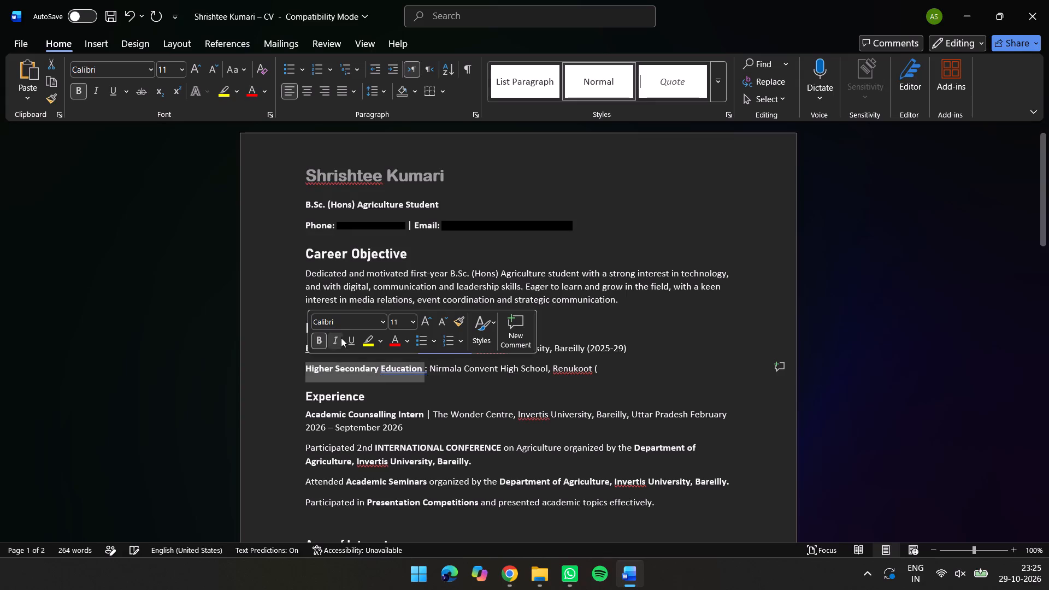
click(346, 335)
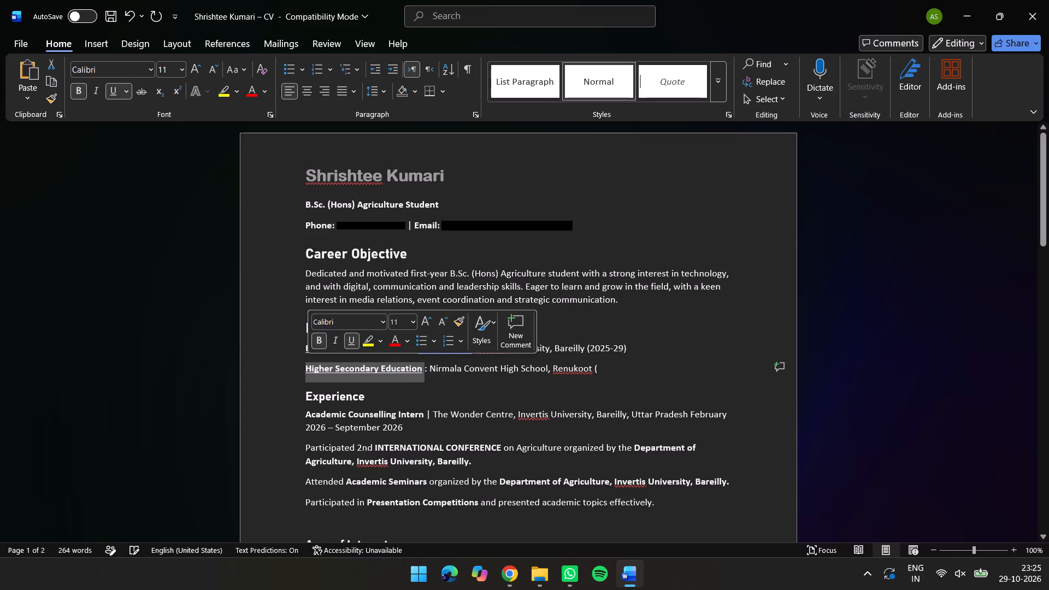
Complete the parenthesis at the end of the Higher Secondary Education line with the year 2024.
click(600, 371)
text(2024)
key(shift+parenright)
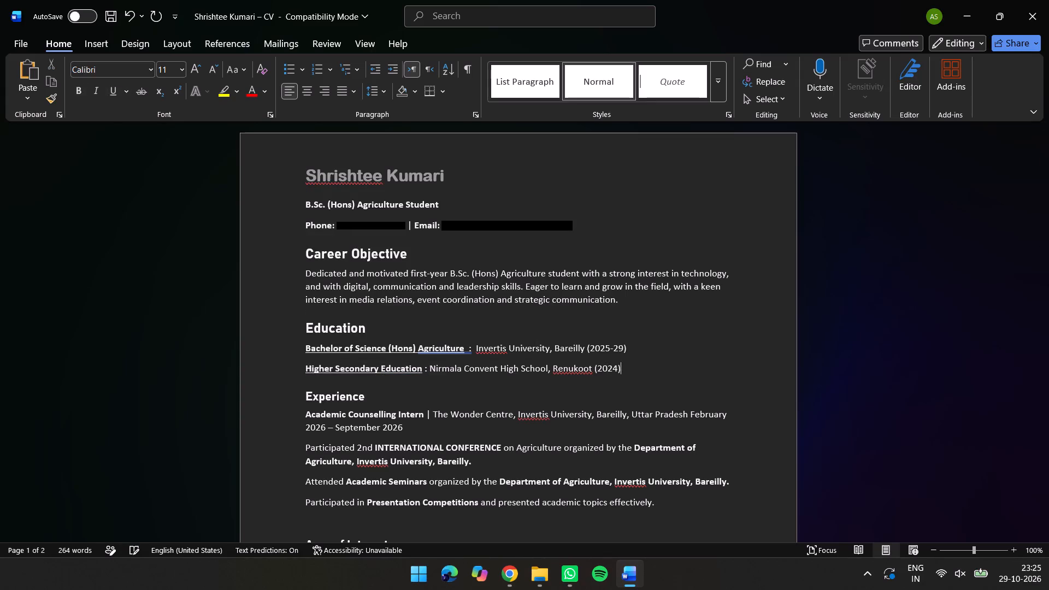
click(663, 372)
Replace the vertical bar after "Academic Counselling Intern" under Experience with a colon.
click(429, 409)
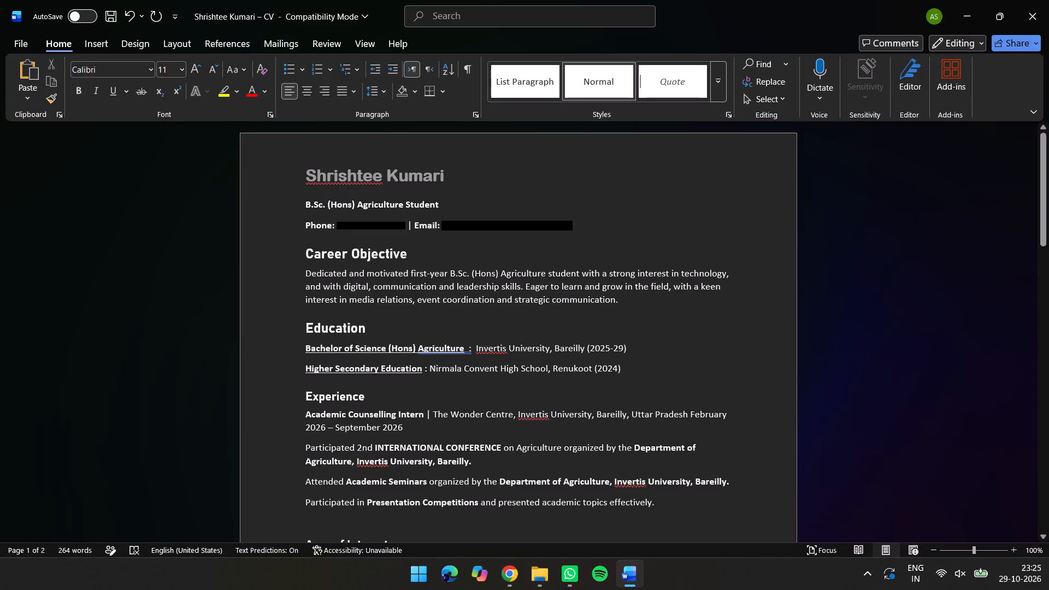
click(426, 412)
click(426, 412)
key(Right)
key(BackSpace)
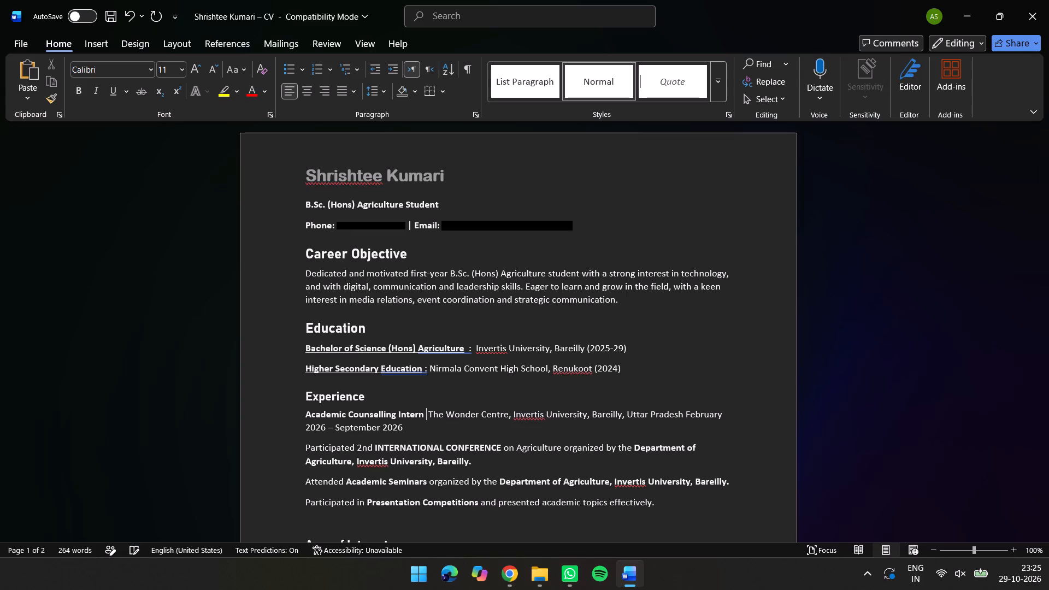
key(shift+colon)
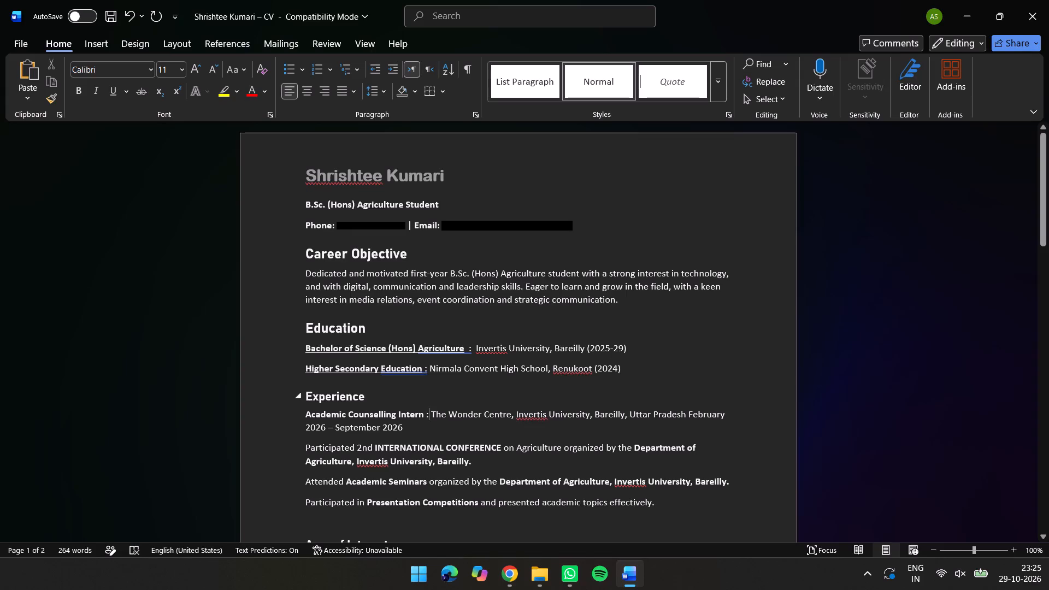
Underline the job title "Academic Counselling Intern" under Experience.
drag(417, 416, 363, 414)
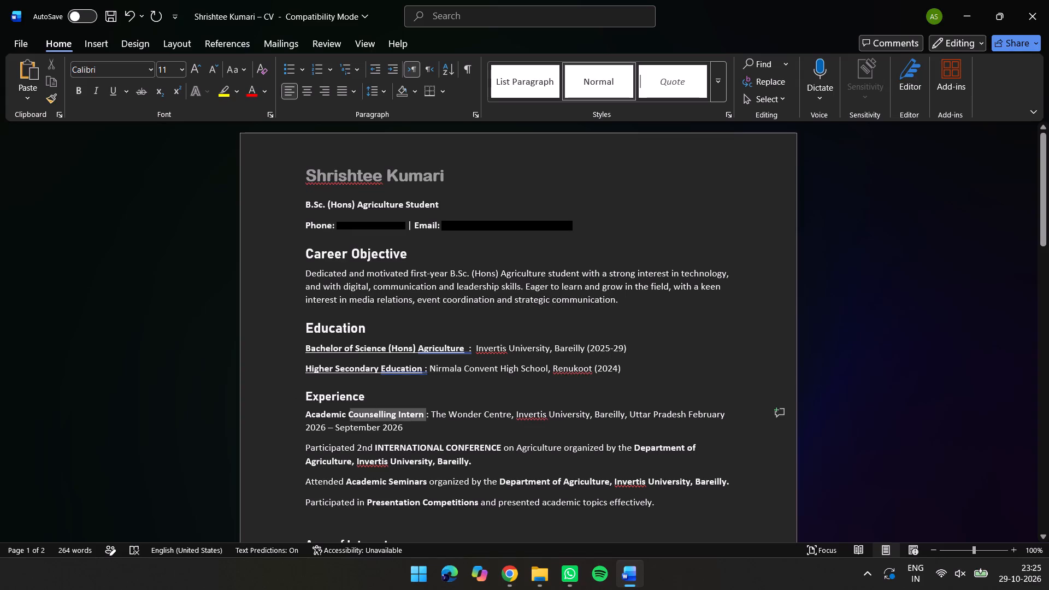
drag(363, 414, 327, 418)
click(369, 393)
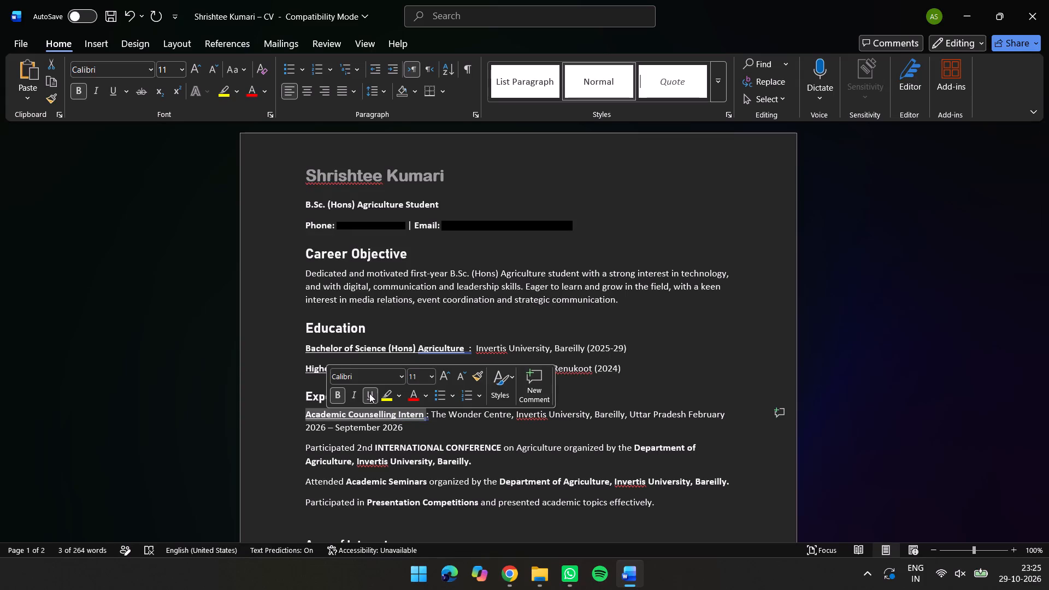
double_click(293, 413)
click(304, 413)
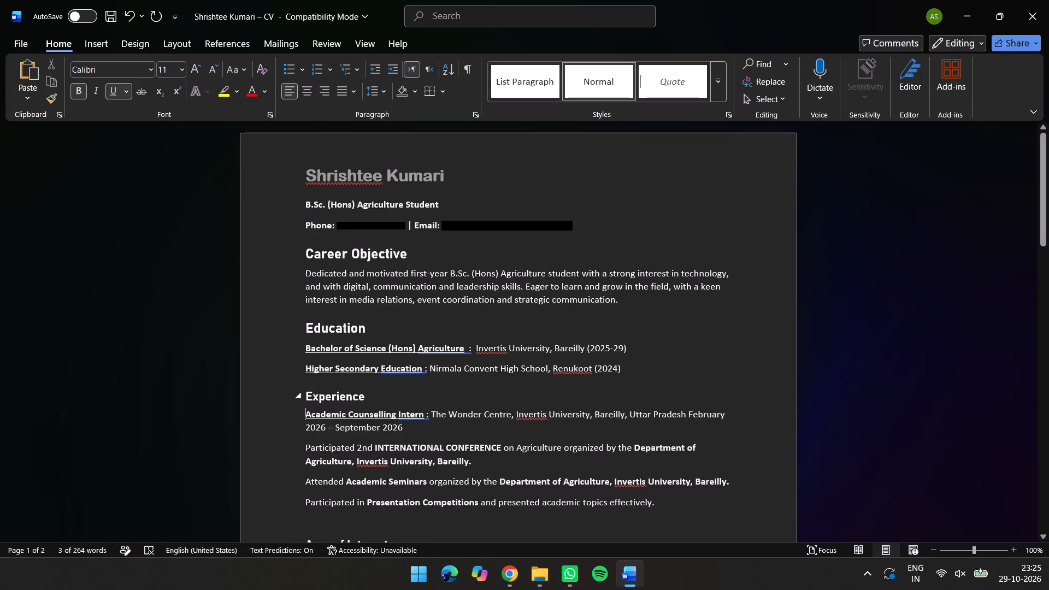
Set the font size of the Experience heading to 15.
double_click(320, 400)
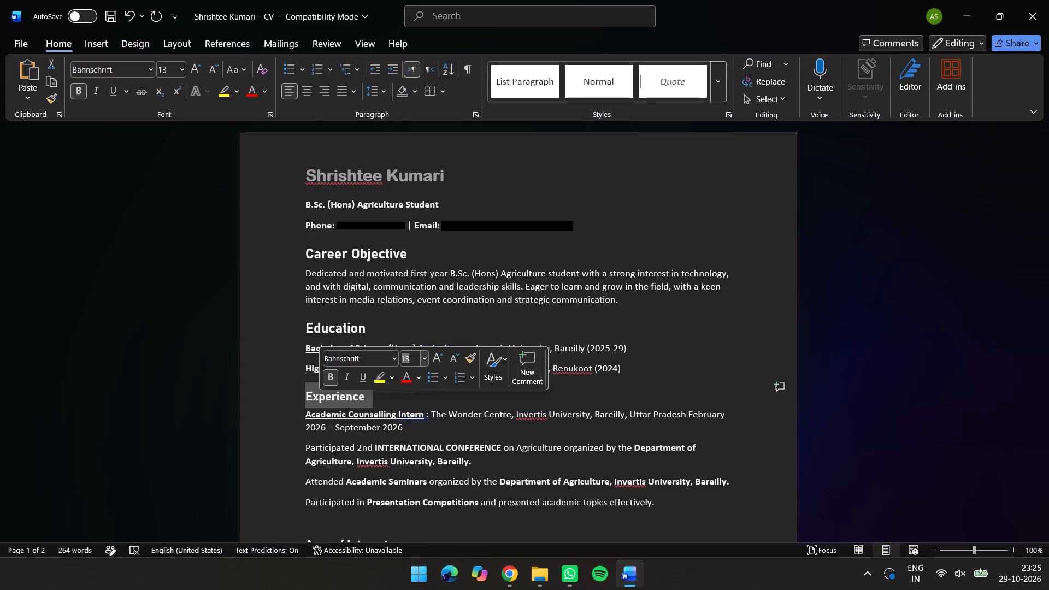
click(414, 356)
text(15)
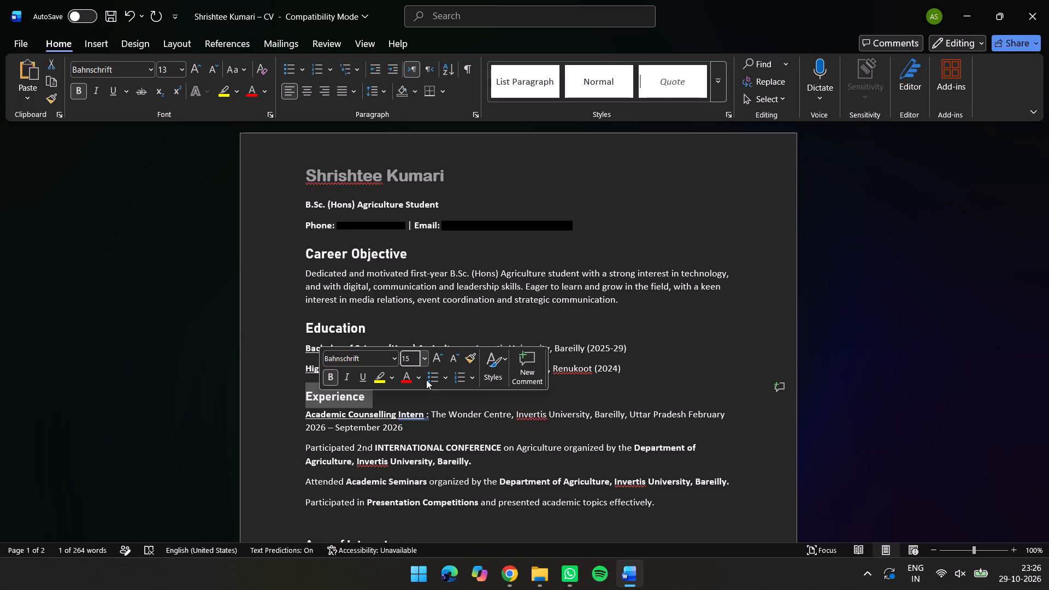
click(217, 398)
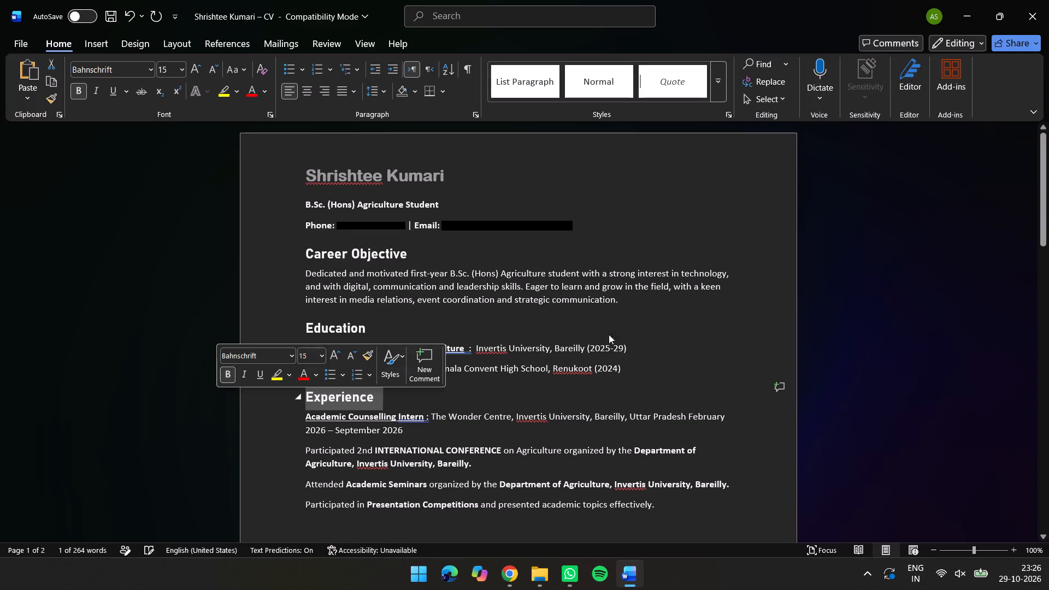
click(636, 360)
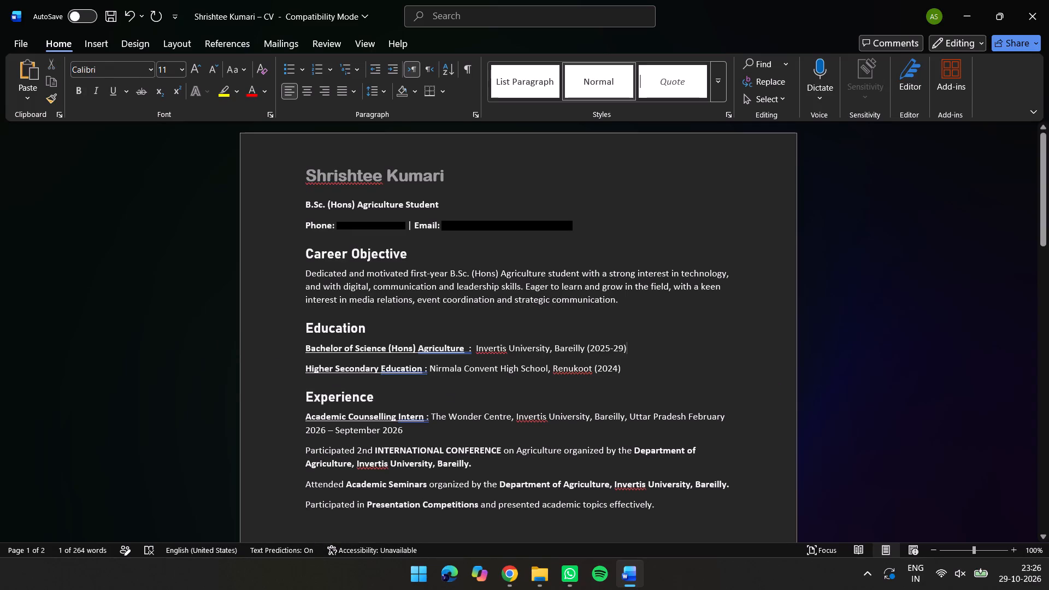
Enclose the internship dates "February 2026 – September 2026" under Experience in parentheses.
click(632, 375)
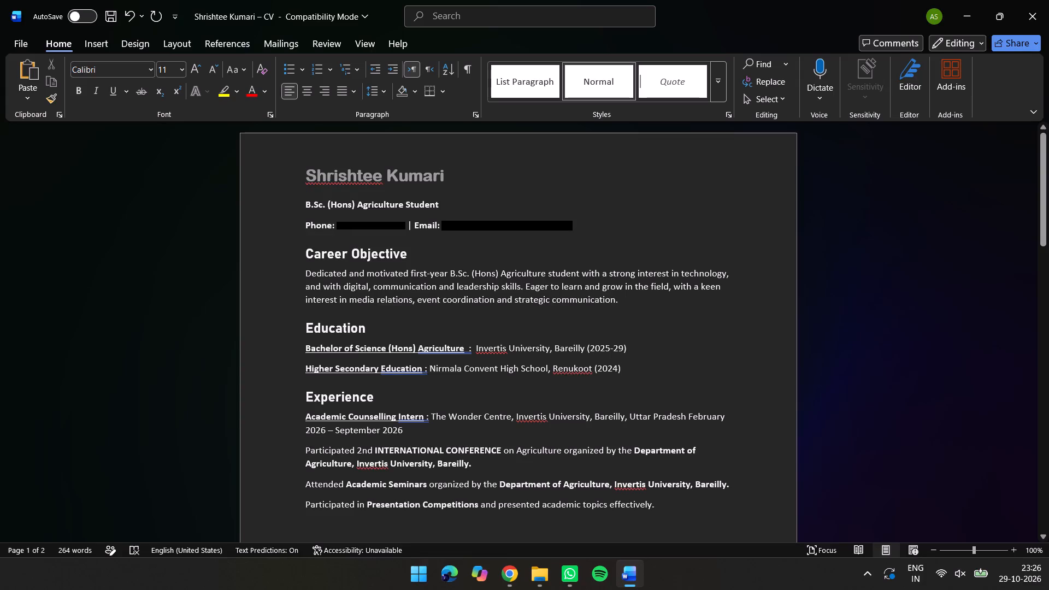
click(688, 414)
key(shift+parenleft)
click(412, 432)
key(shift+parenright)
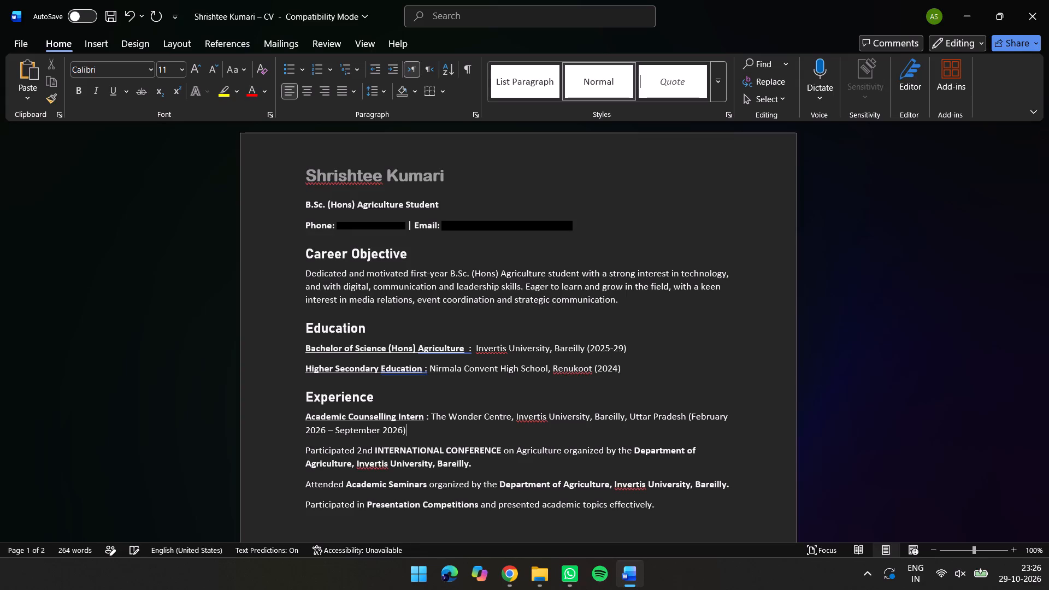
Delete the word "The" before "Wonder Centre" in the Academic Counselling Intern entry.
click(450, 416)
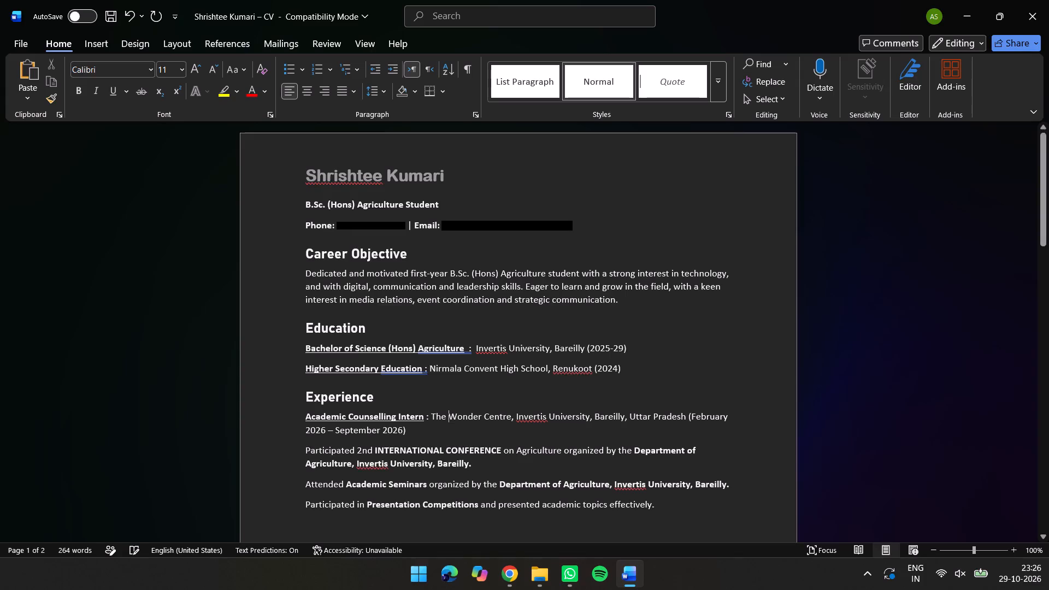
key(BackSpace)
key(BackSpace)
key(BackSpace)
key(BackSpace)
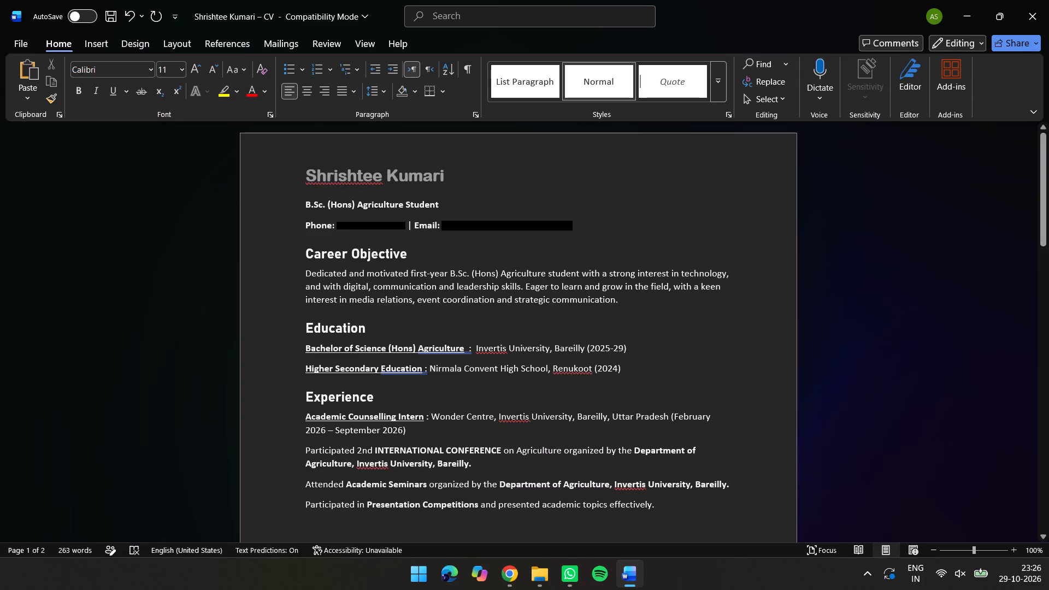
Insert a blank line without a bullet between the "Agricultural technology." item and the Academic Skills heading.
scroll(472, 482, down, 1)
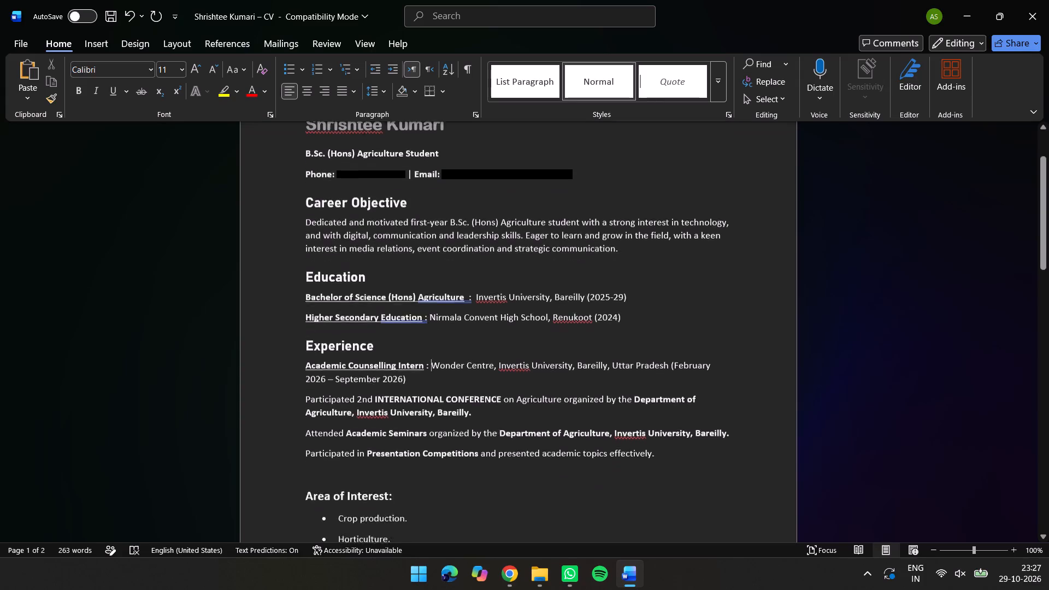
scroll(472, 482, down, 2)
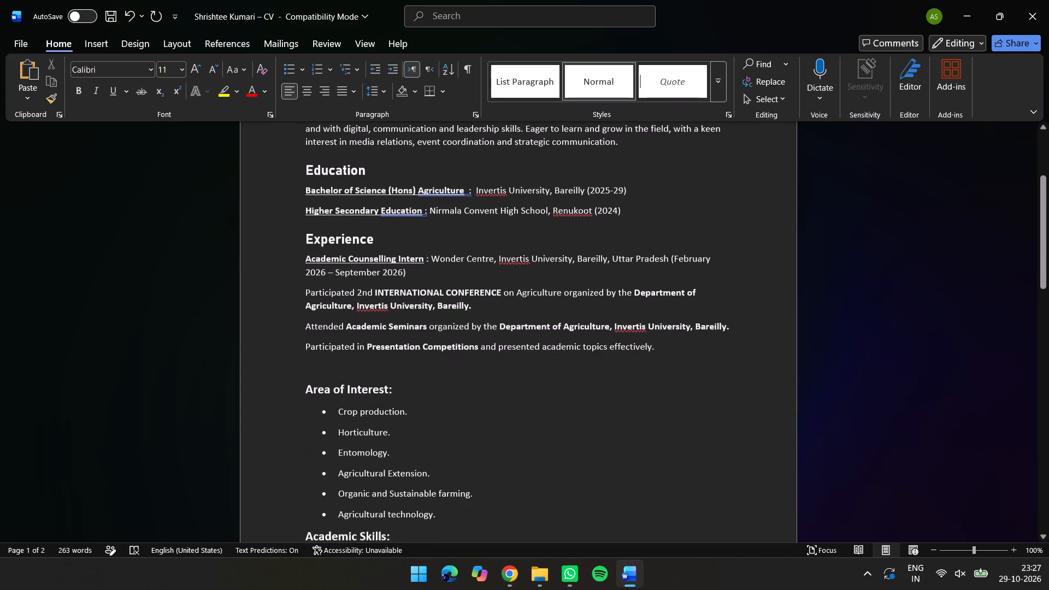
scroll(472, 482, down, 1)
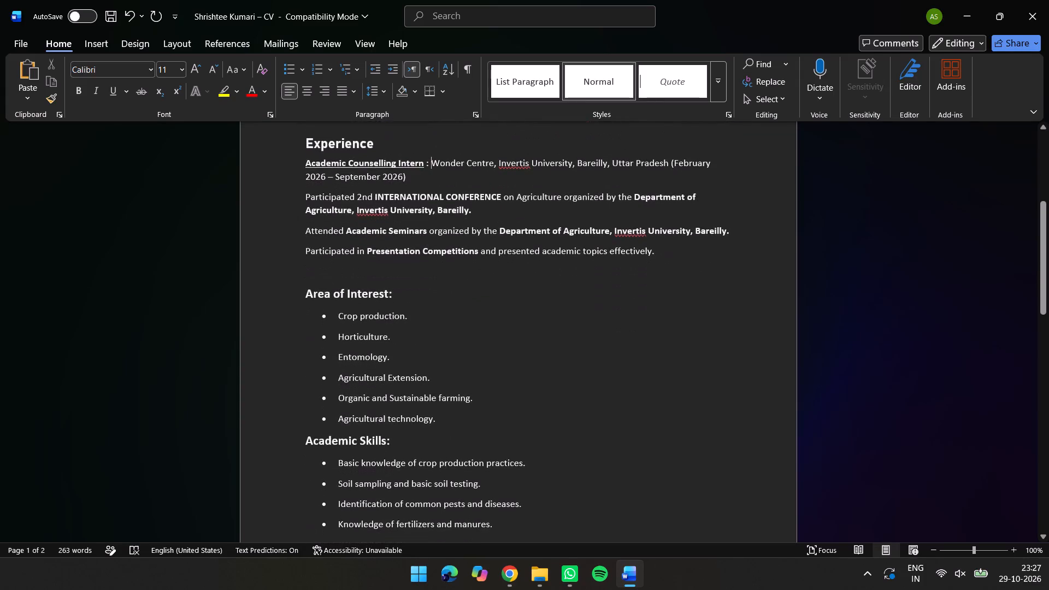
scroll(407, 340, down, 1)
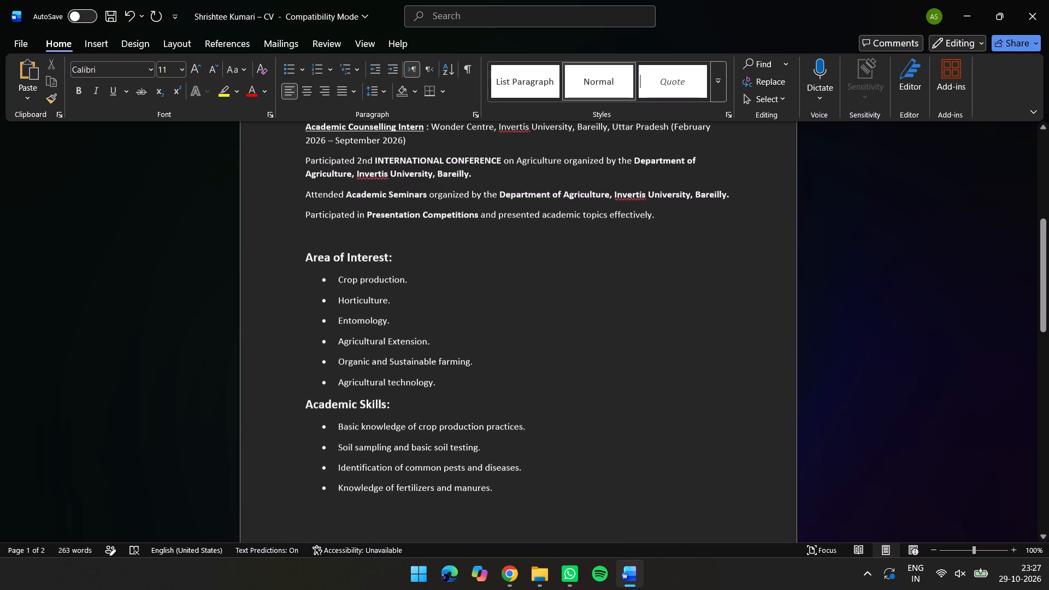
scroll(407, 340, down, 2)
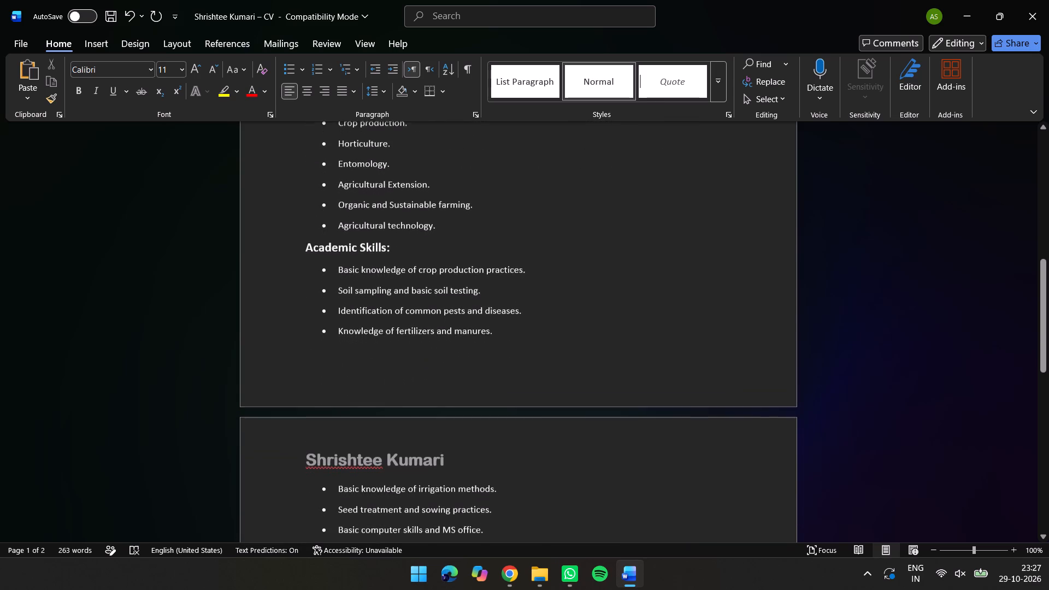
drag(460, 445, 446, 445)
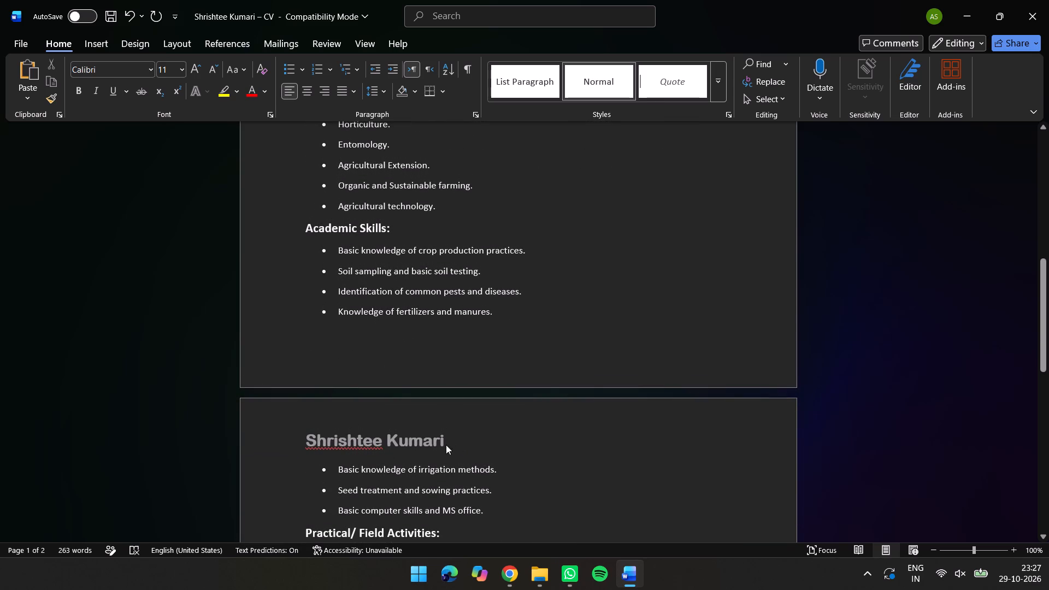
drag(446, 445, 443, 444)
click(443, 444)
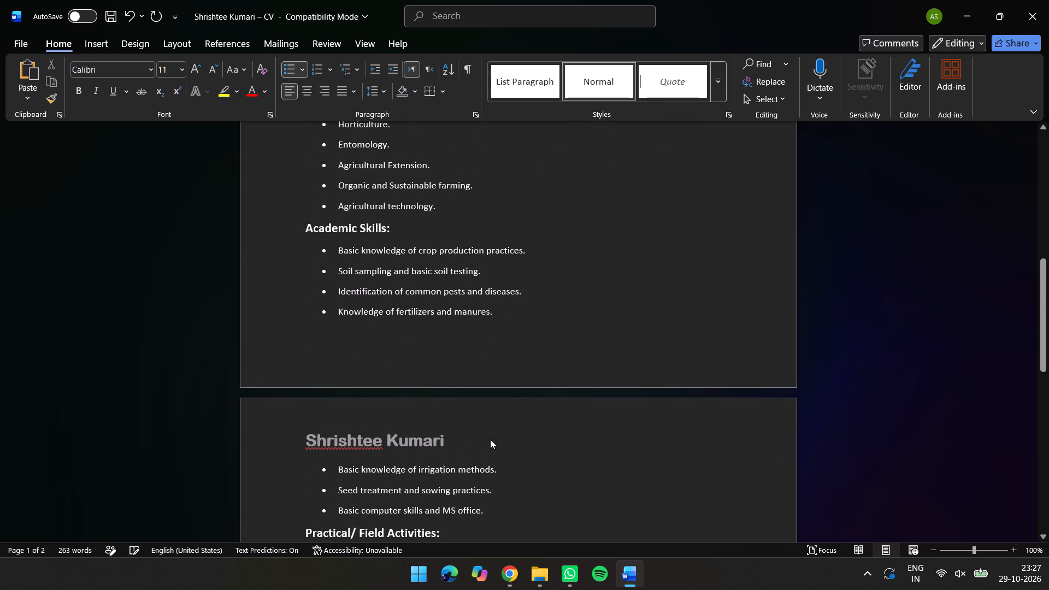
click(490, 439)
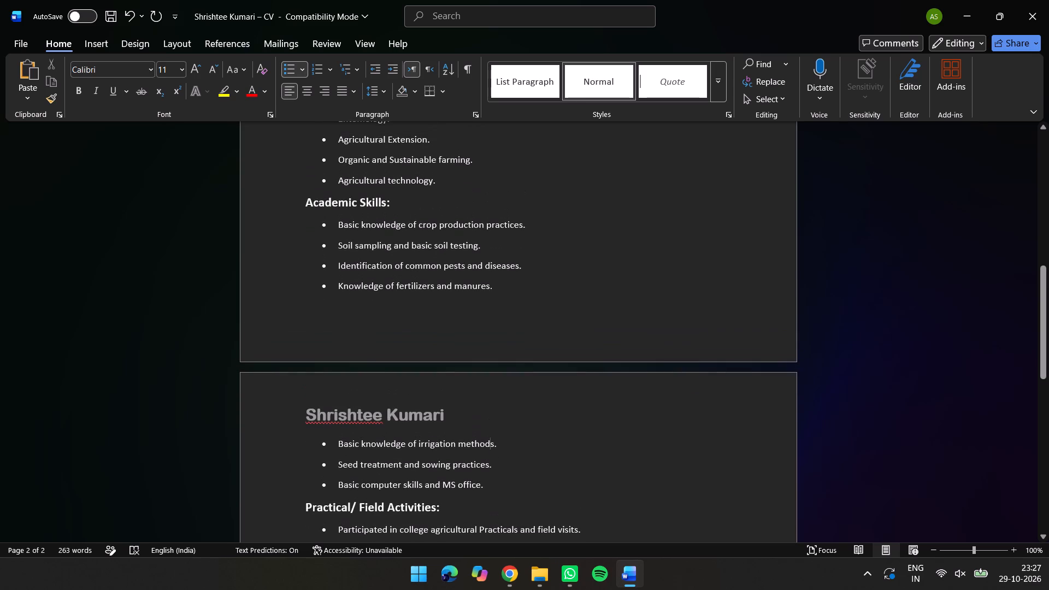
click(445, 182)
key(Return)
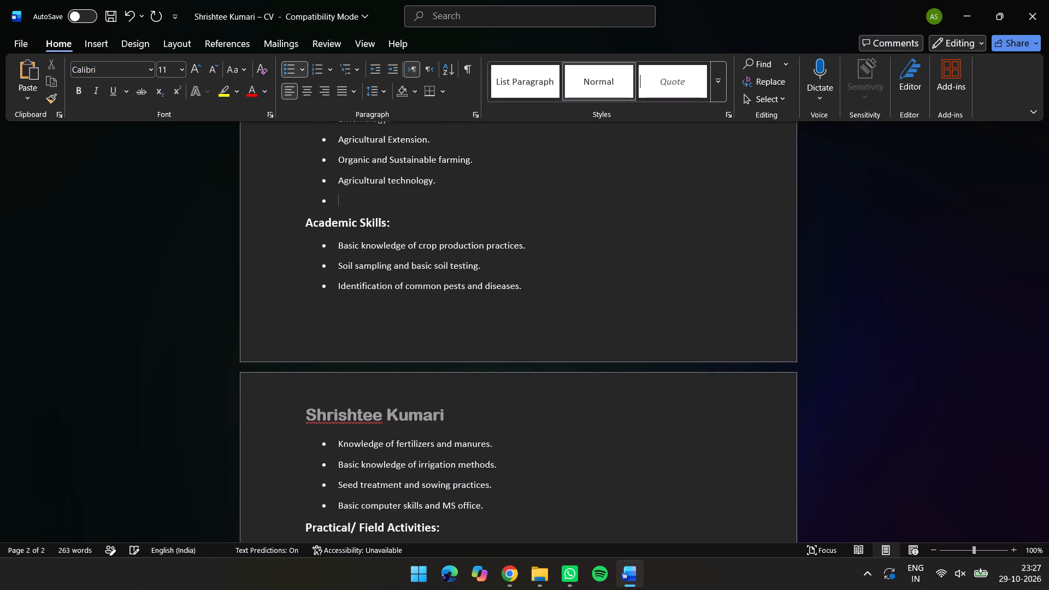
key(BackSpace)
key(BackSpace)
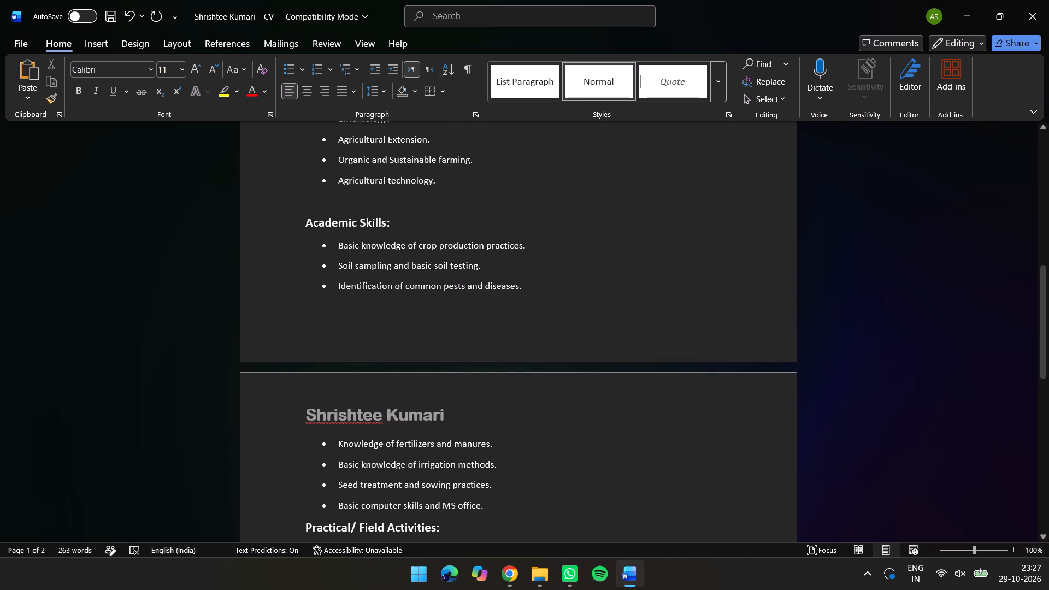
Underline the "Academic Skills" heading text and set its font size to 15.
drag(388, 221, 285, 217)
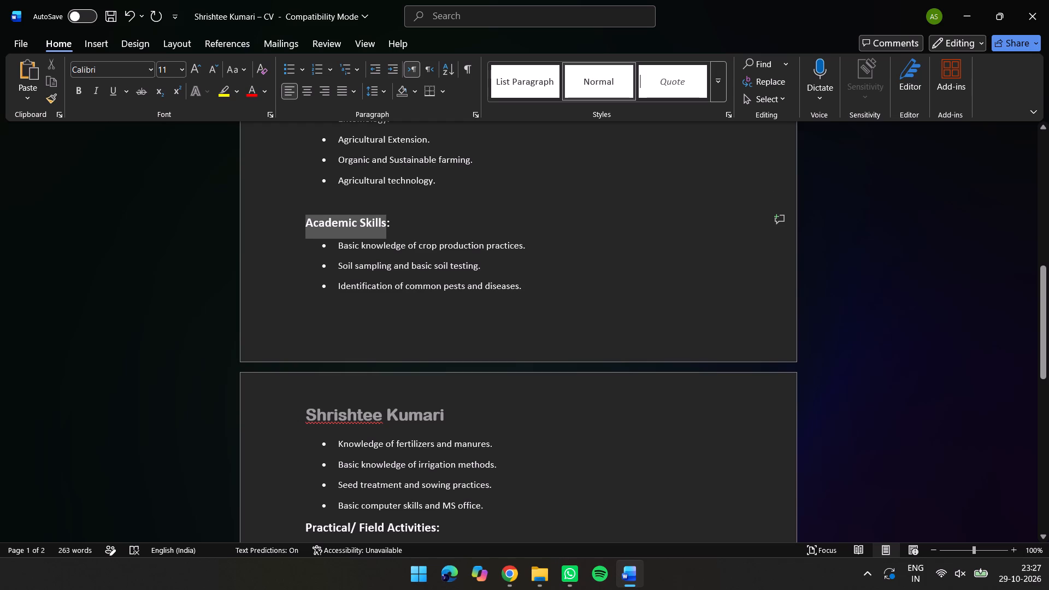
drag(285, 217, 262, 222)
click(307, 200)
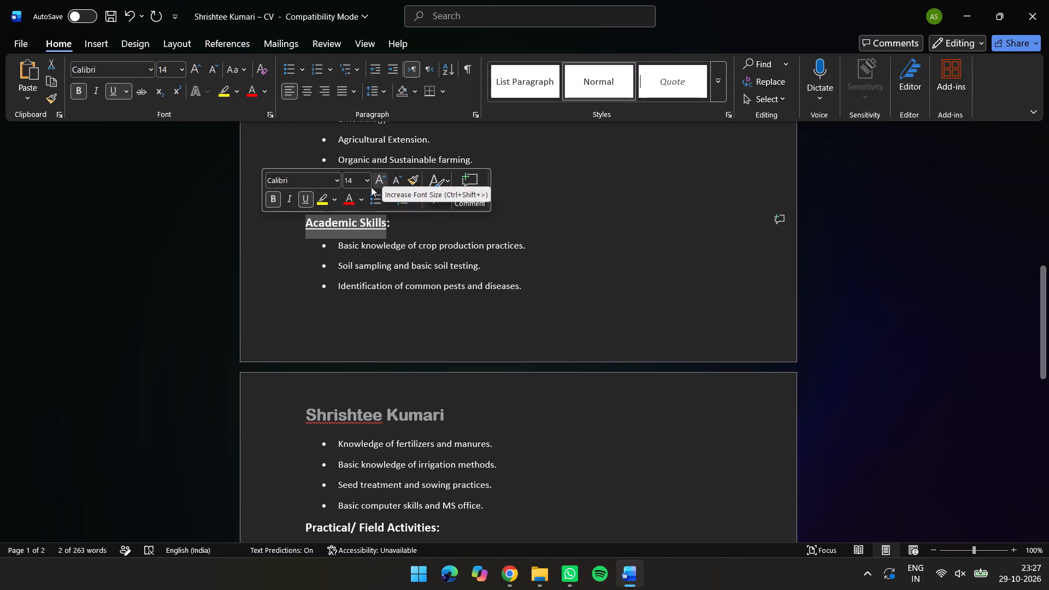
click(355, 181)
text(15)
key(Return)
click(444, 245)
Underline the "Practical/ Field Activities" heading text and set its font size to 15.
scroll(444, 245, up, 1)
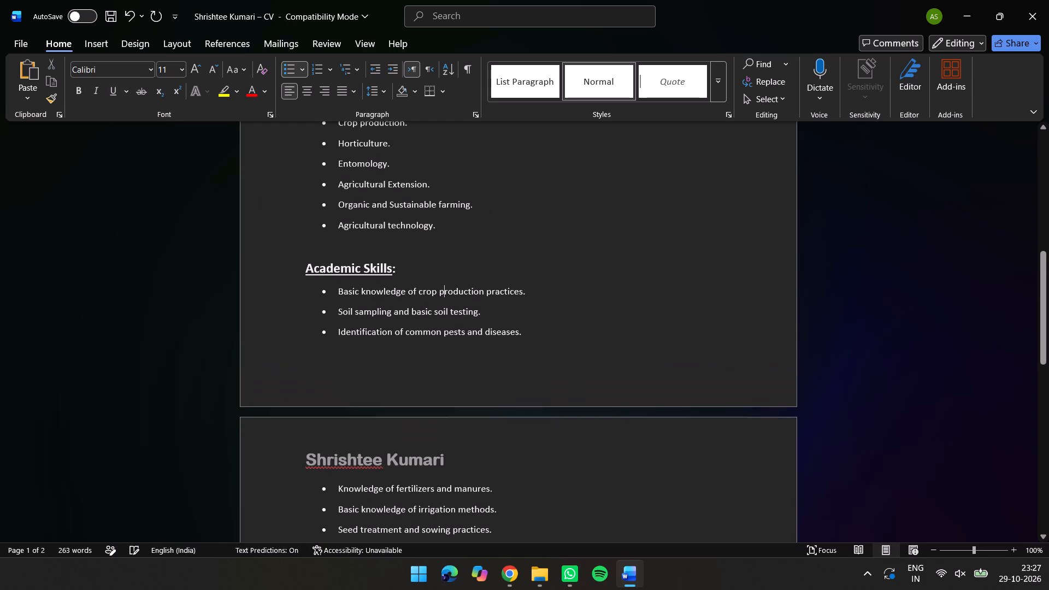
scroll(444, 245, up, 1)
scroll(444, 245, down, 3)
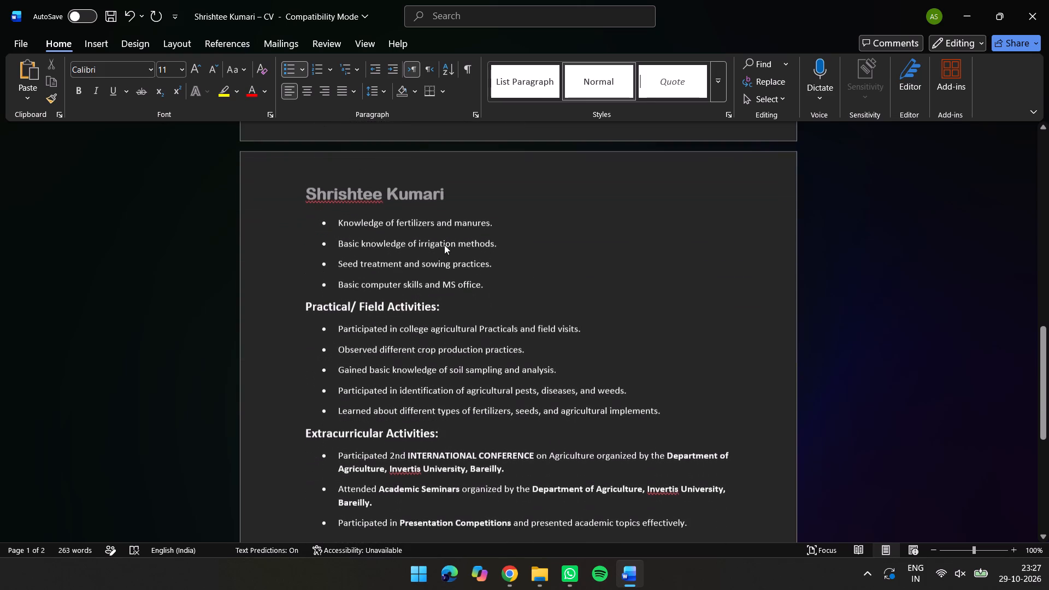
drag(434, 312, 386, 296)
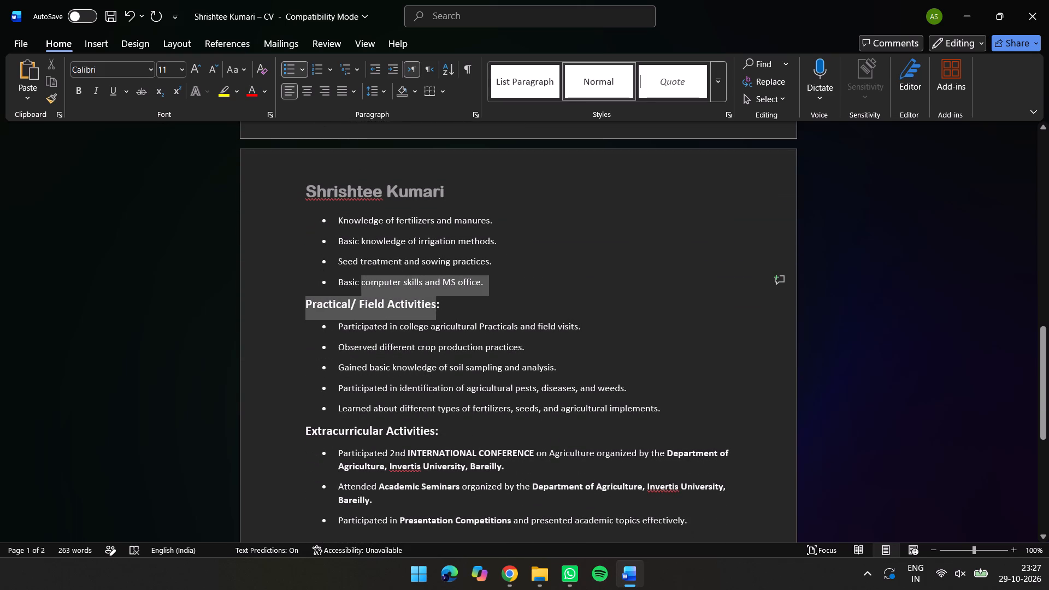
drag(386, 296, 315, 312)
click(364, 284)
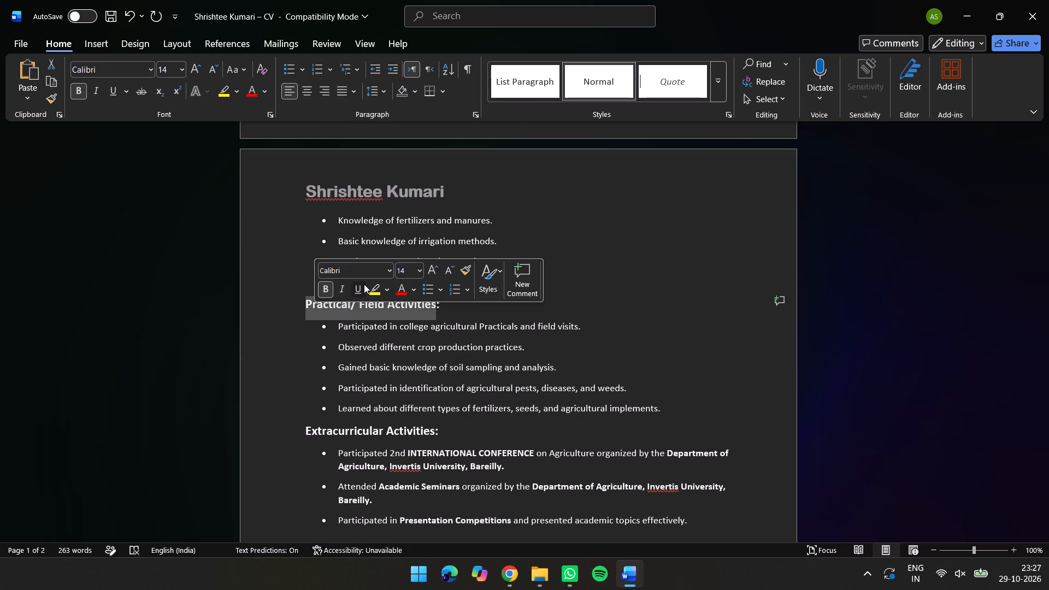
double_click(402, 275)
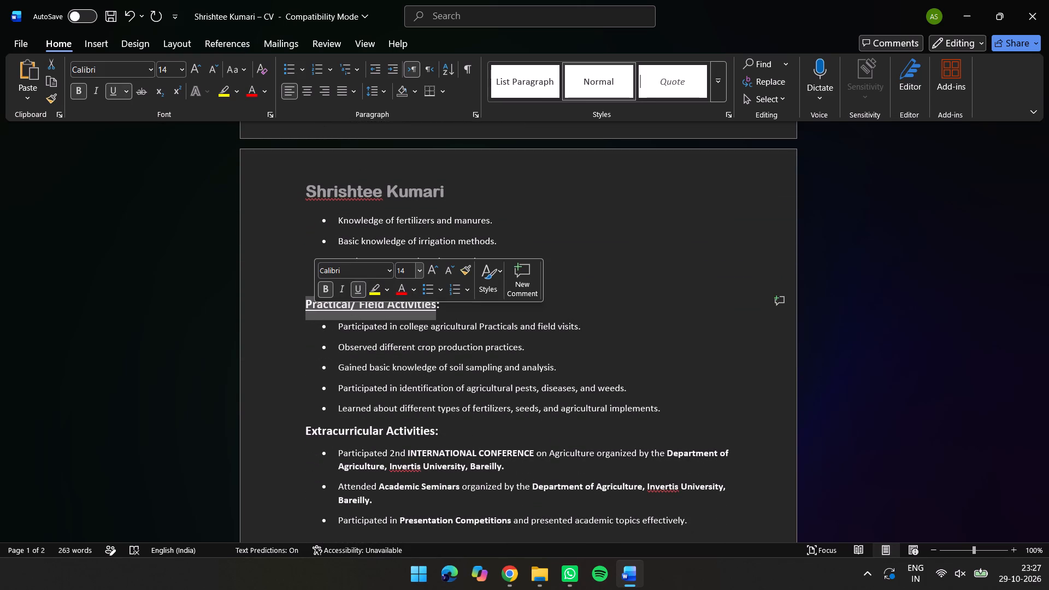
double_click(404, 273)
double_click(404, 273)
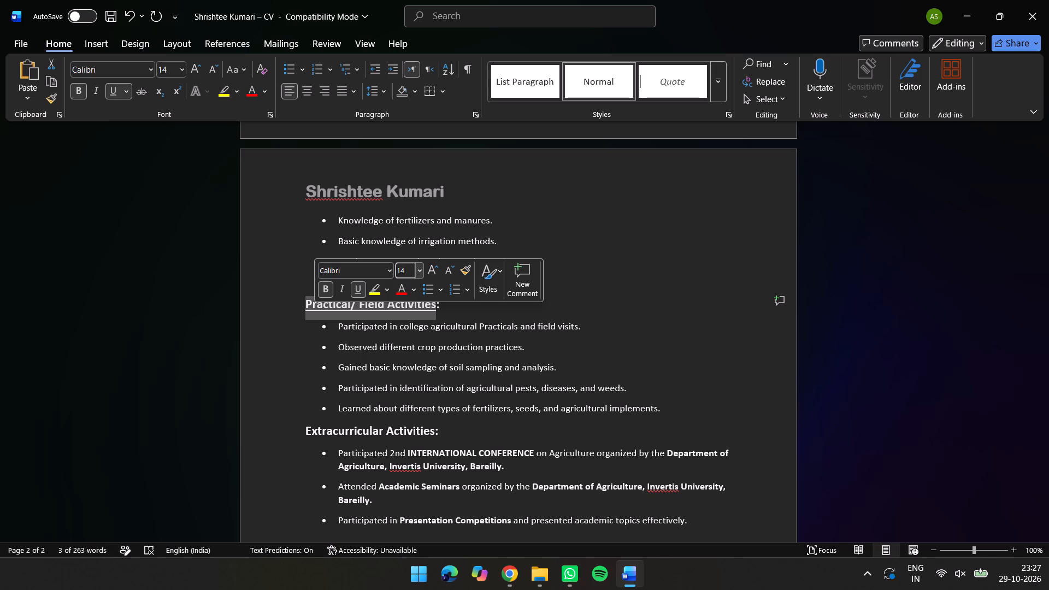
key(BackSpace)
key(5)
key(Return)
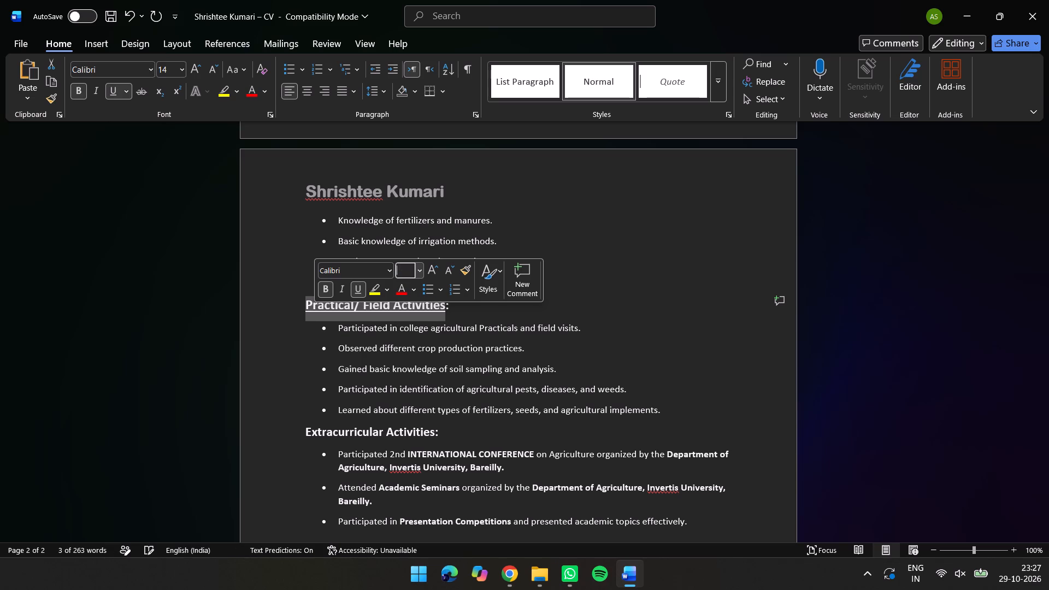
Delete the whole Extracurricular Activities section, including its heading and all three bullet items, at the end of the CV.
click(522, 338)
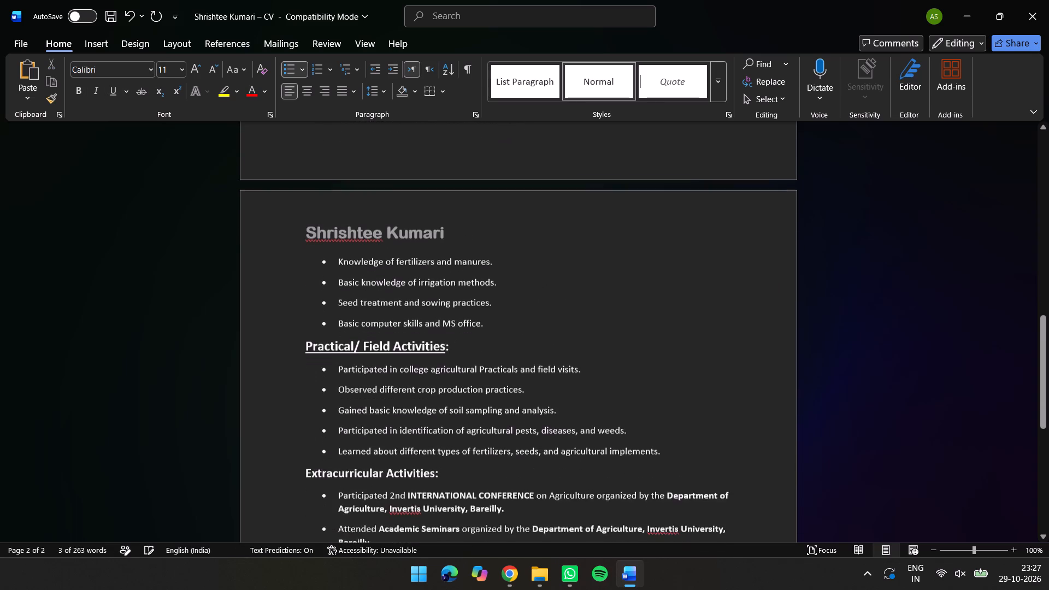
scroll(522, 338, down, 2)
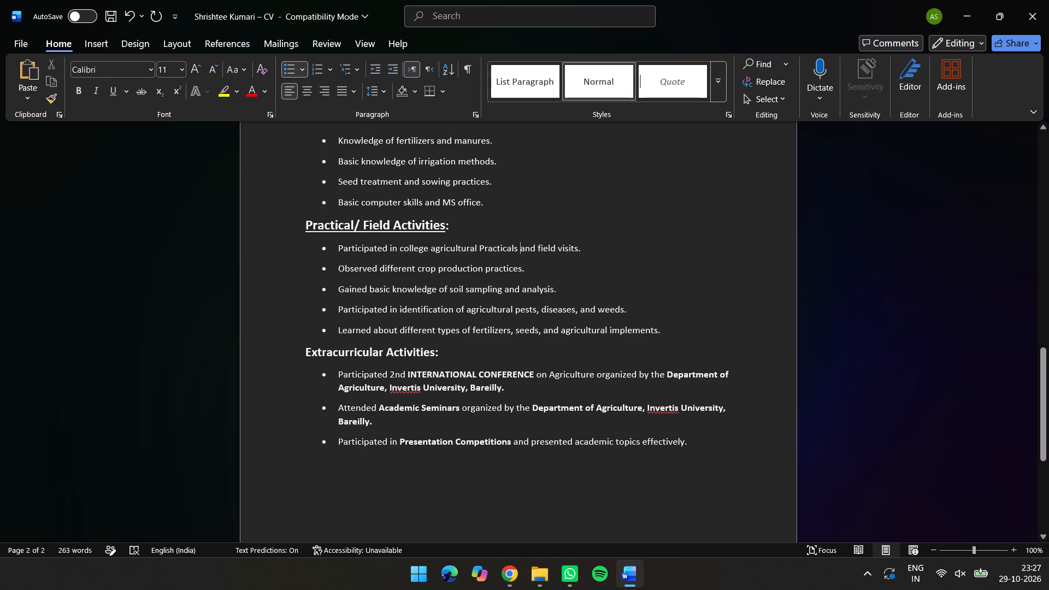
drag(689, 446, 634, 429)
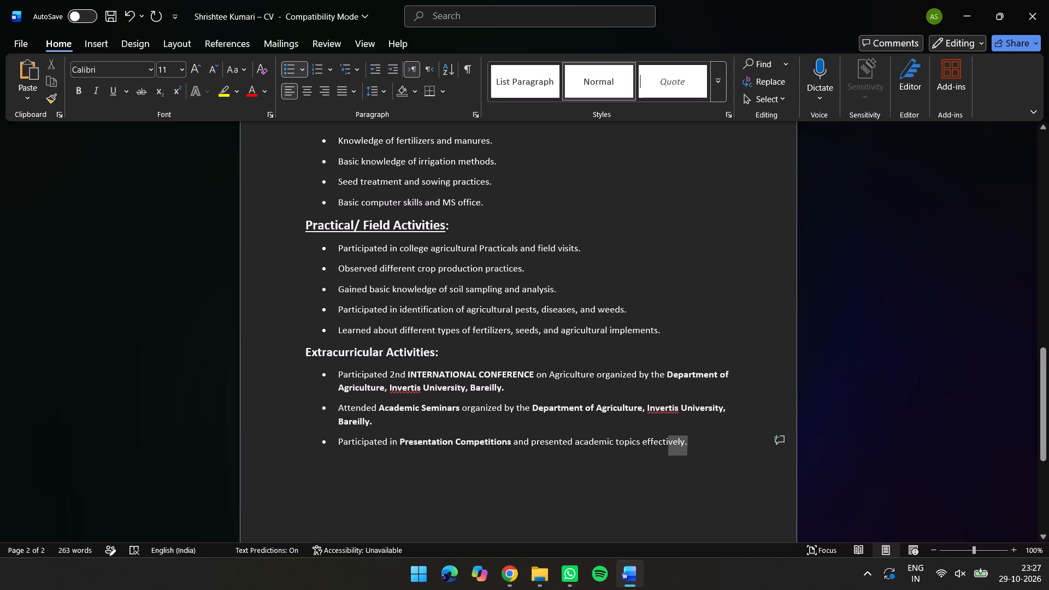
drag(634, 429, 317, 354)
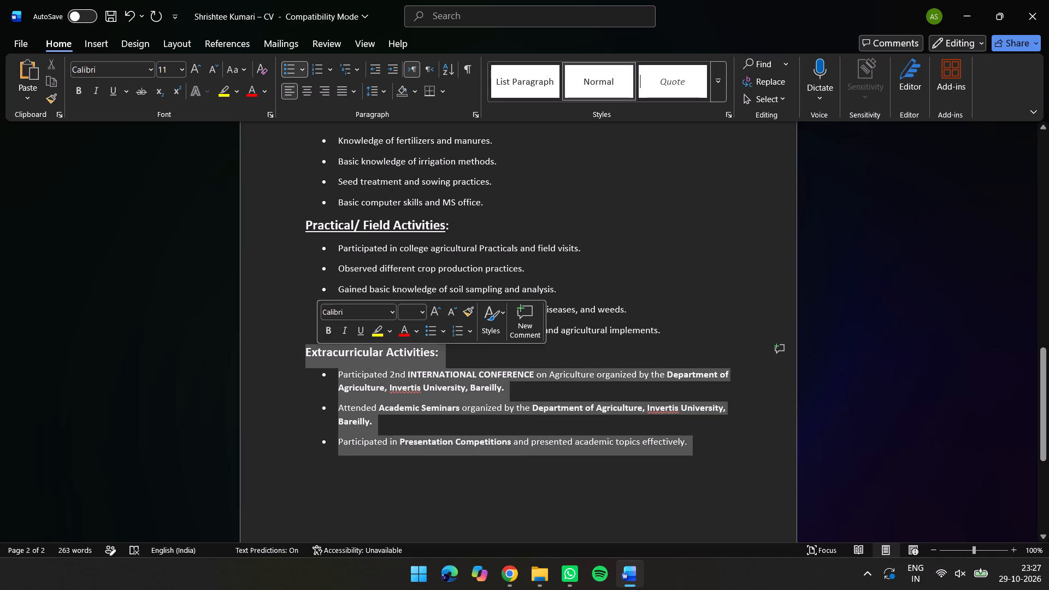
key(BackSpace)
key(BackSpace)
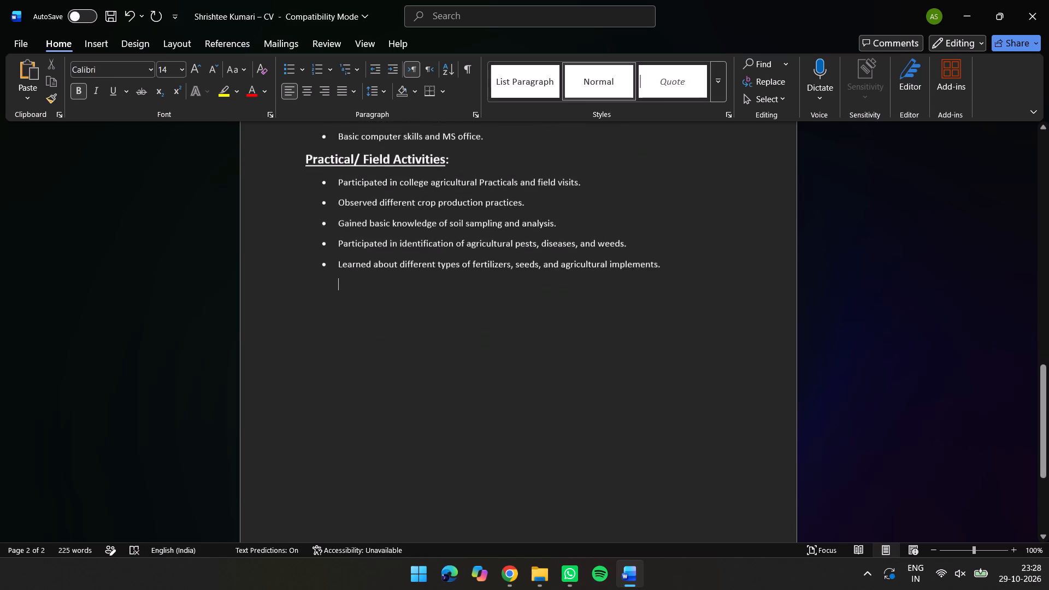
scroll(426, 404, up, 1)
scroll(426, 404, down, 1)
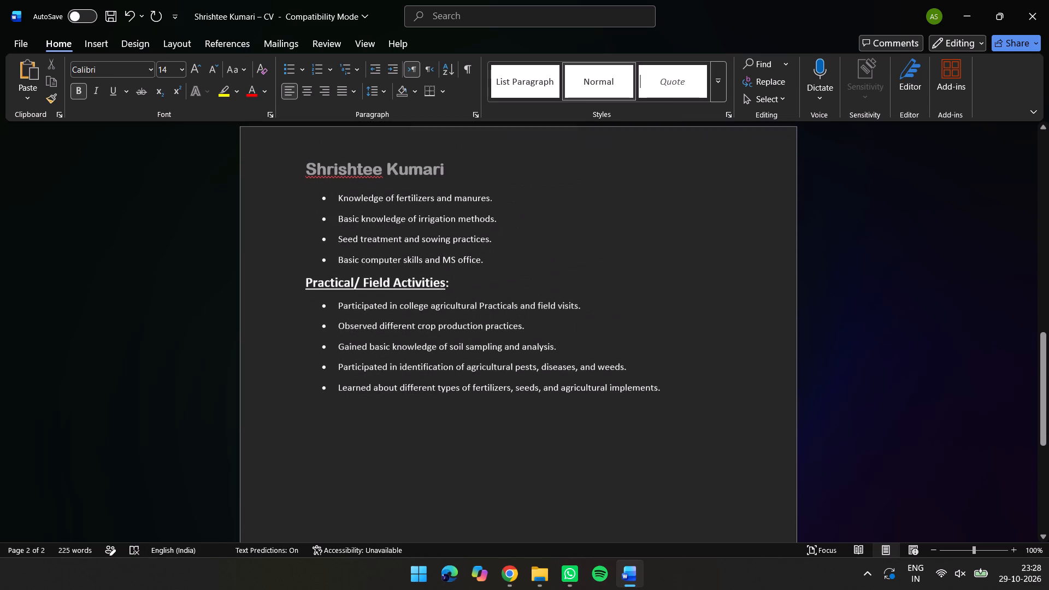
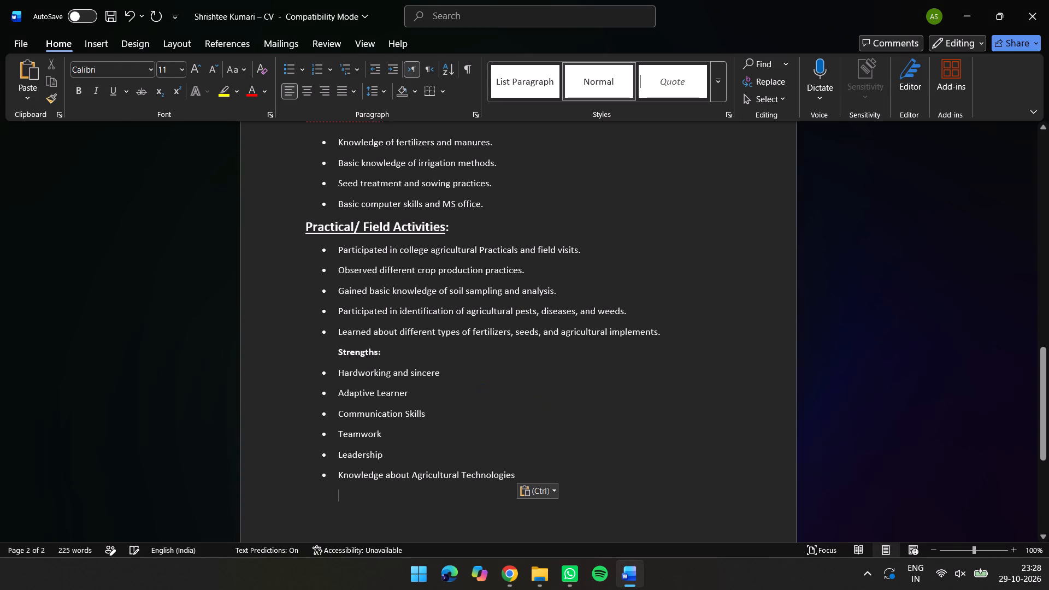
Remove the indent from the "Strengths:" heading so it lines up with the other section headings.
click(338, 354)
key(BackSpace)
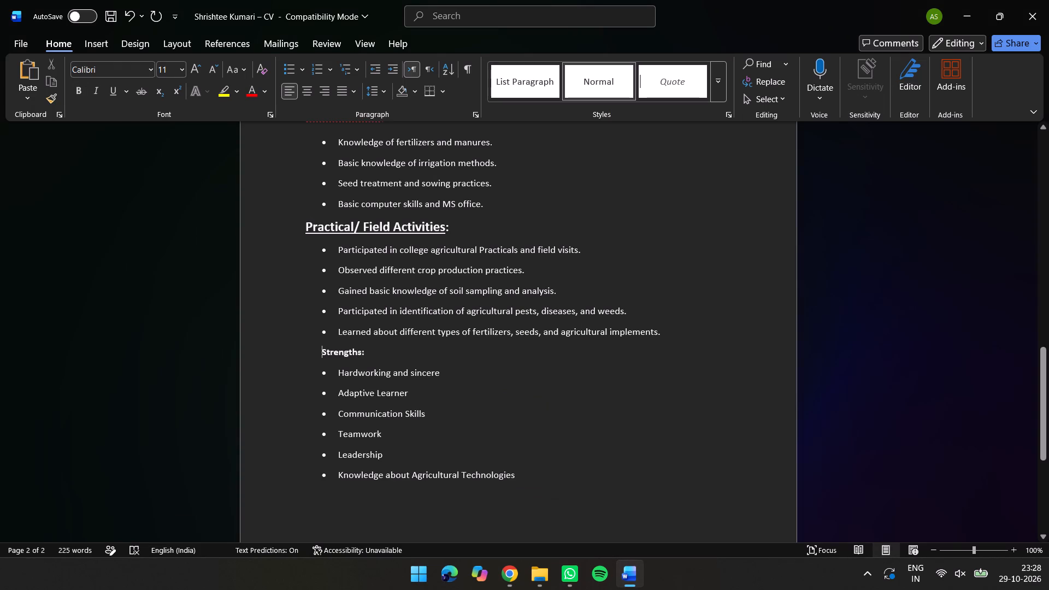
key(BackSpace)
Set the font size of the "Strengths:" heading to 15.
drag(347, 354, 344, 353)
drag(344, 353, 297, 345)
click(307, 348)
drag(307, 348, 310, 349)
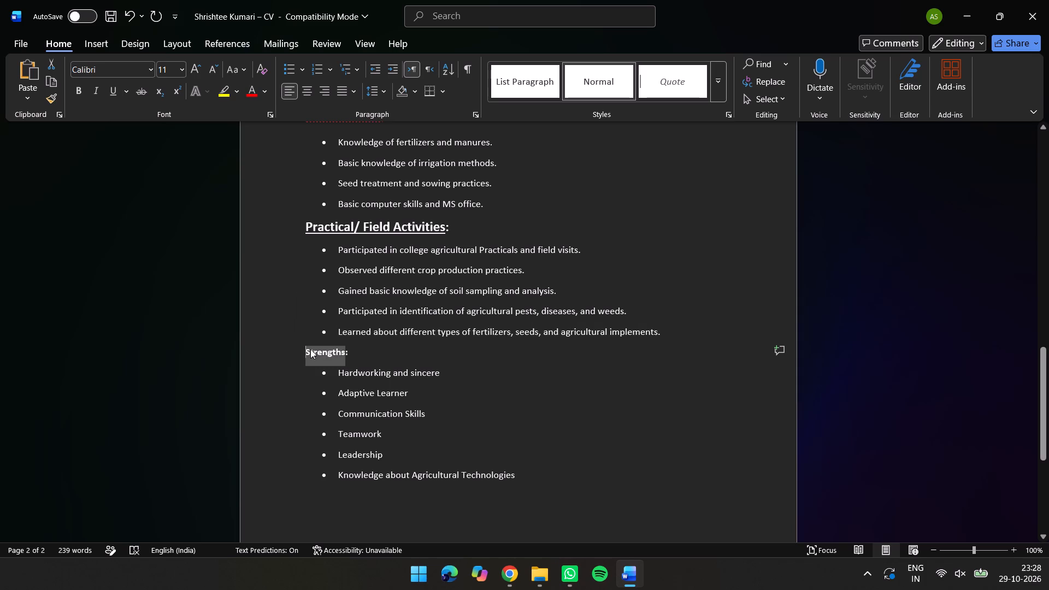
drag(310, 349, 352, 351)
click(441, 314)
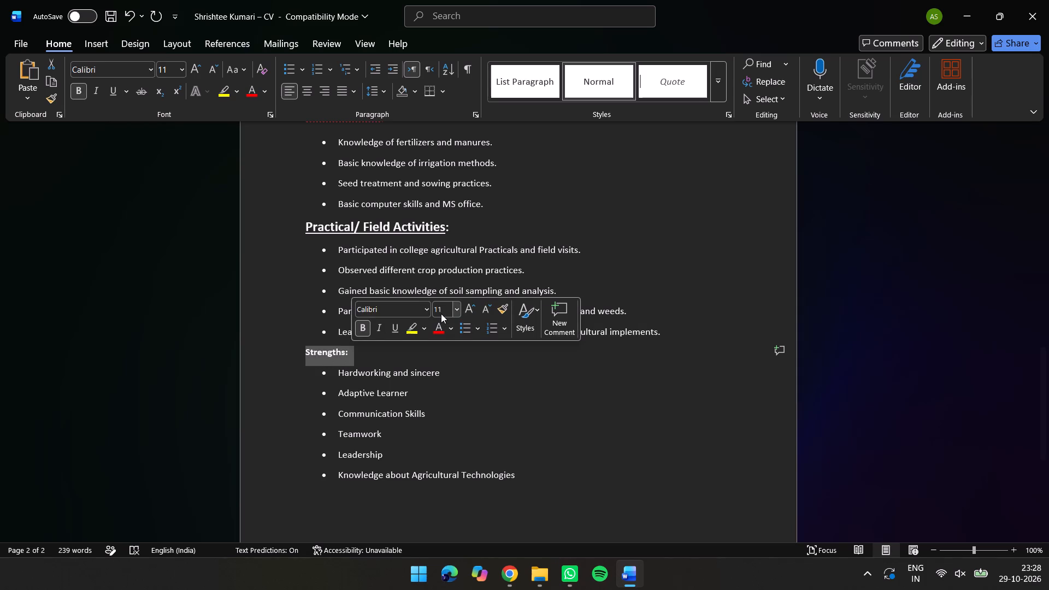
click(441, 312)
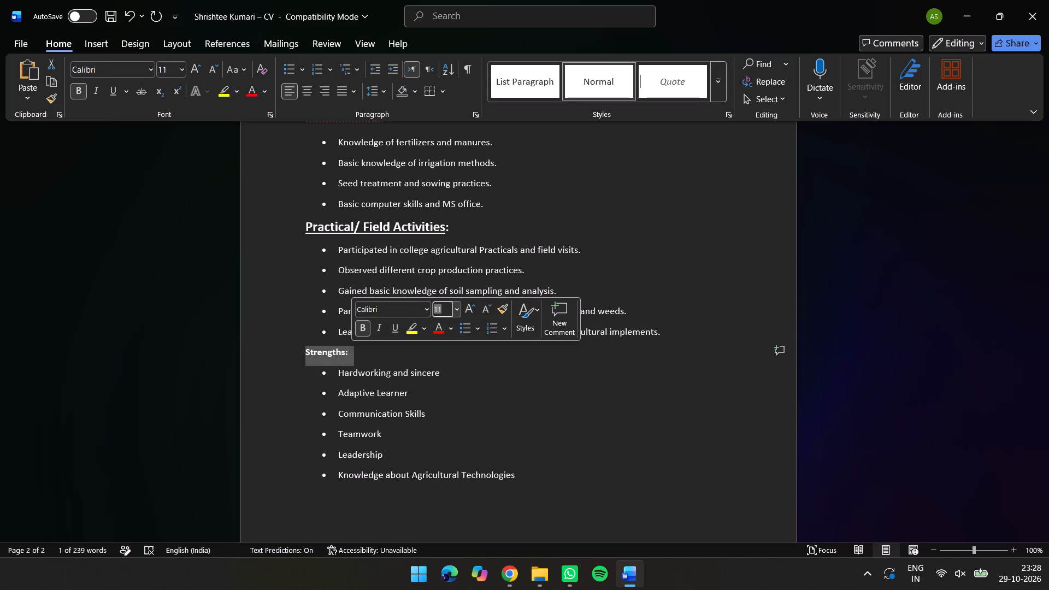
text(15)
key(Return)
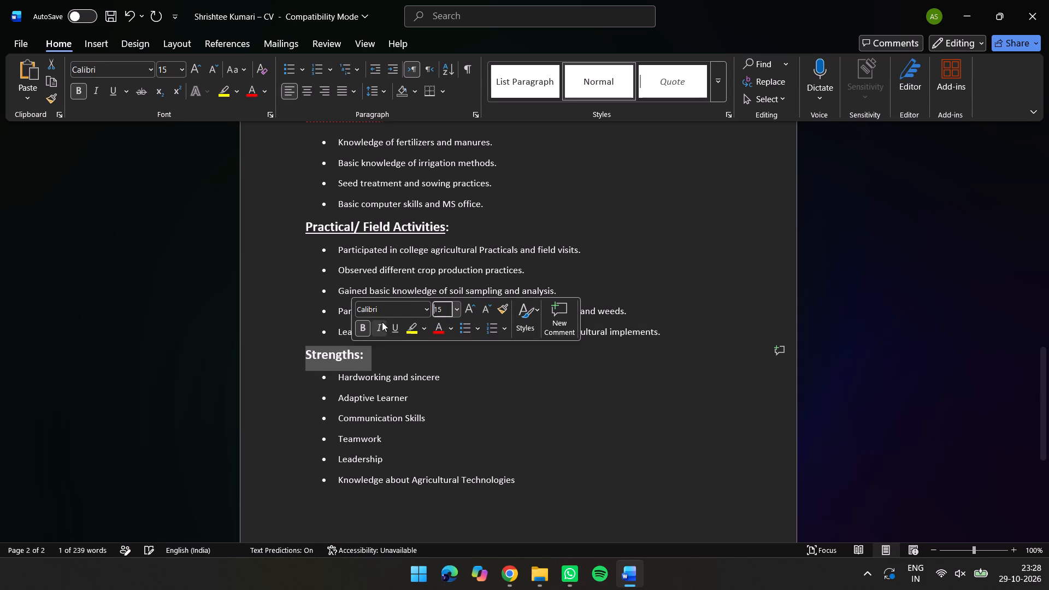
Underline the word "Strengths" in the heading, leaving its colon without an underline.
click(388, 325)
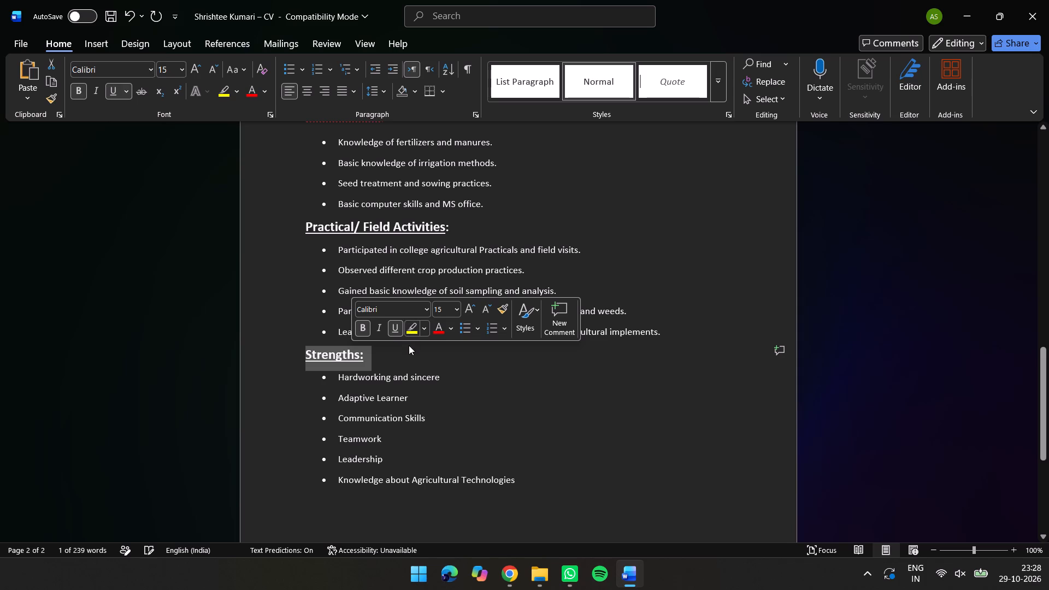
click(392, 330)
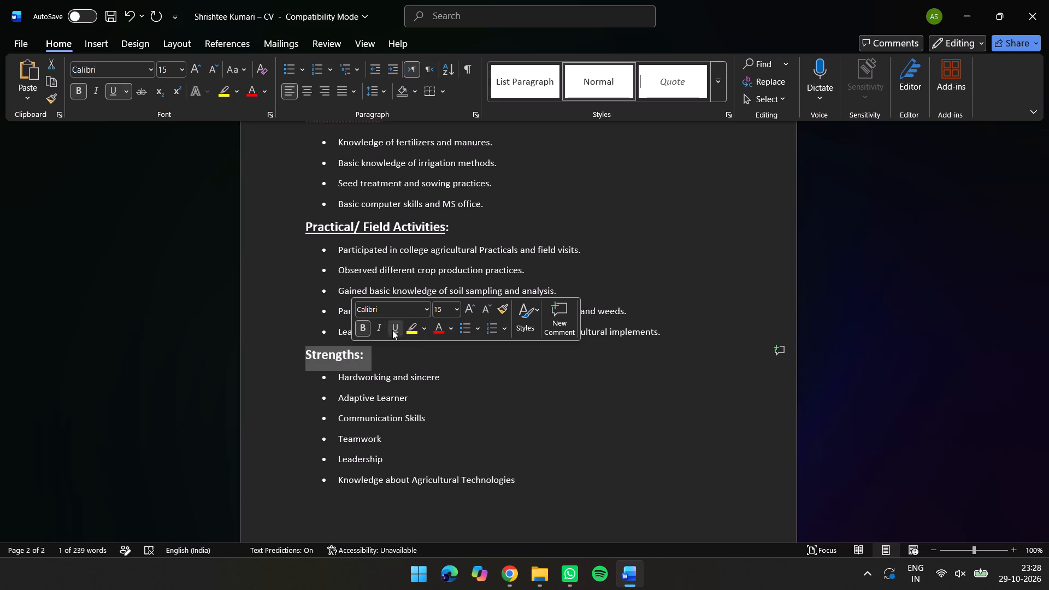
drag(366, 358, 356, 355)
click(356, 355)
drag(356, 355, 351, 355)
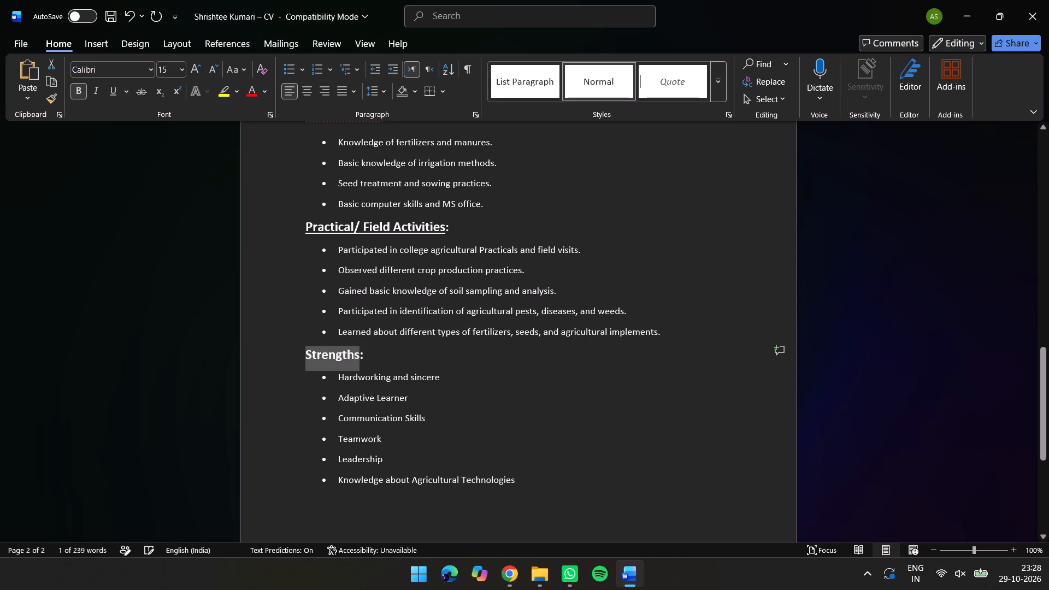
drag(351, 355, 341, 355)
click(386, 334)
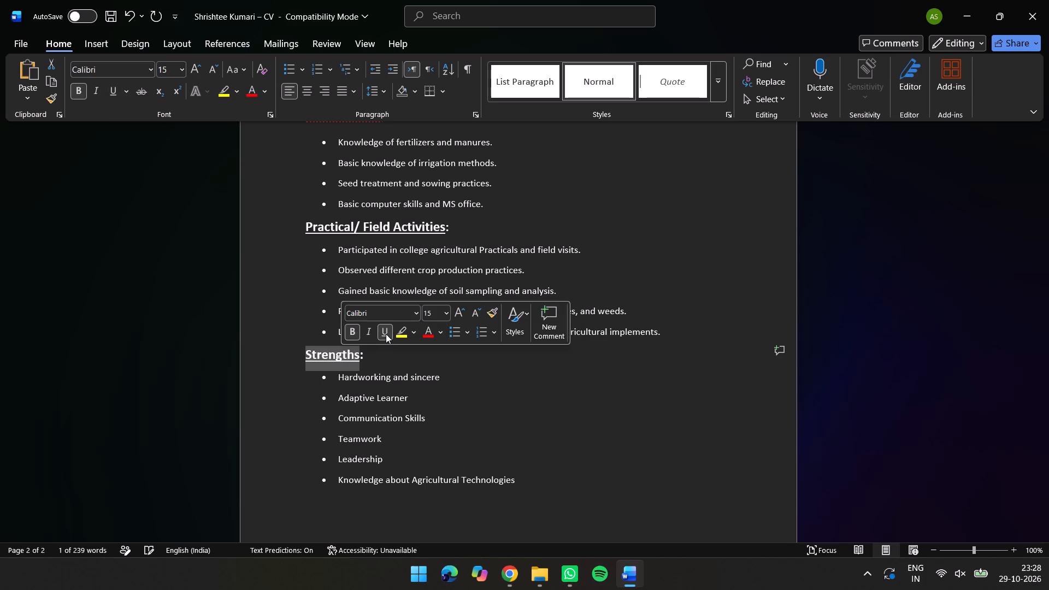
click(408, 389)
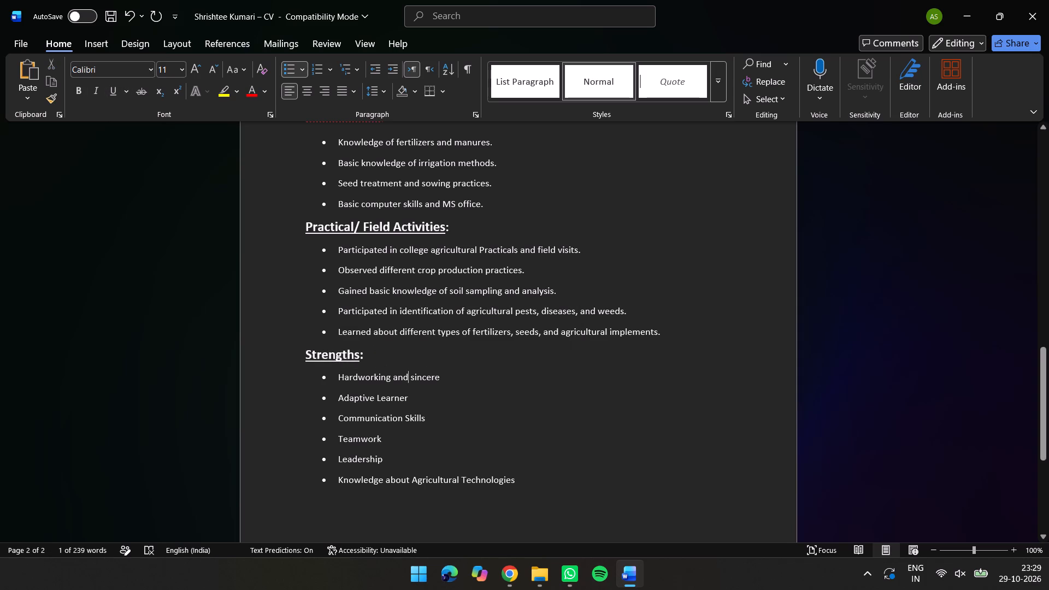
Review the CV's sections and the repeated name header across both pages.
scroll(408, 389, up, 1)
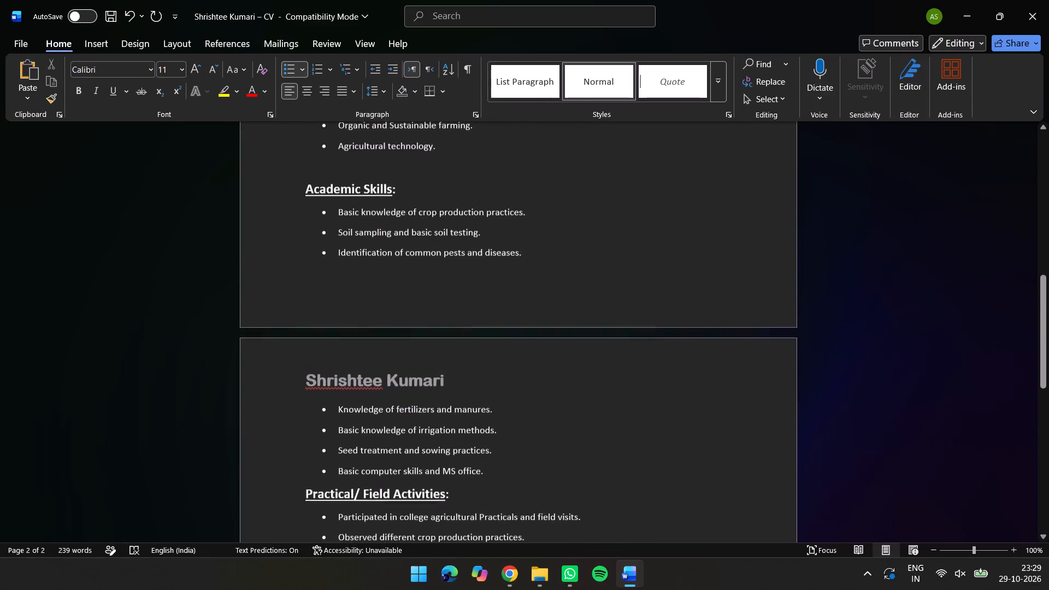
click(416, 388)
scroll(416, 388, up, 3)
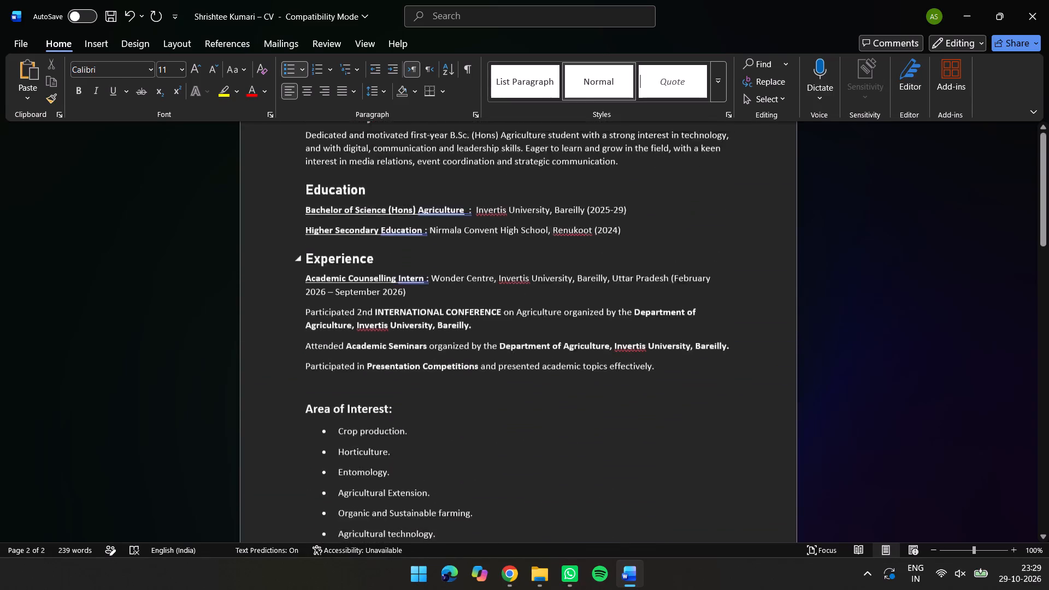
scroll(416, 388, up, 2)
scroll(416, 388, down, 5)
scroll(416, 388, up, 3)
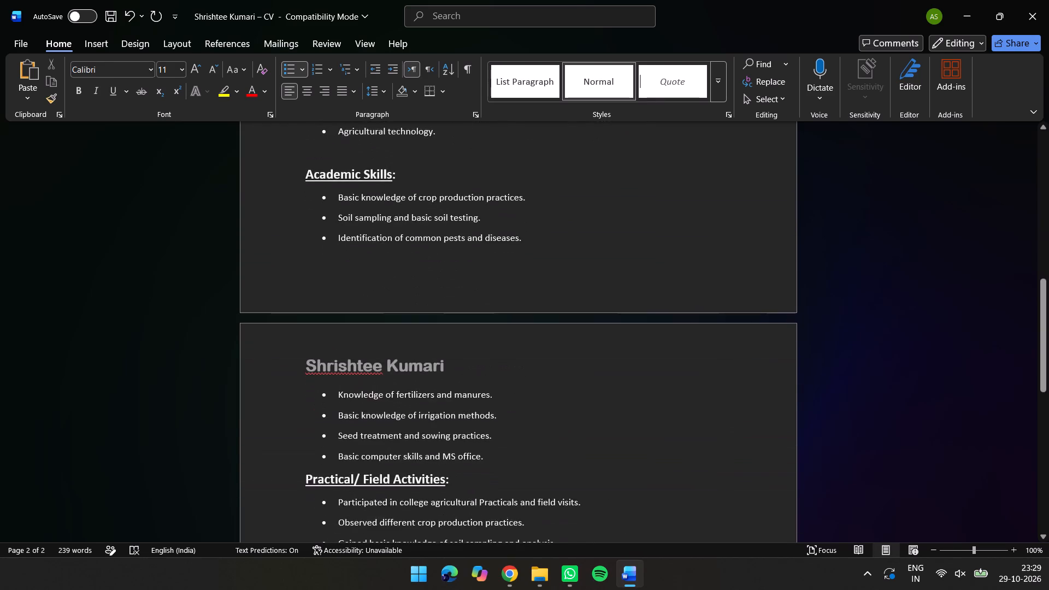
scroll(416, 388, down, 2)
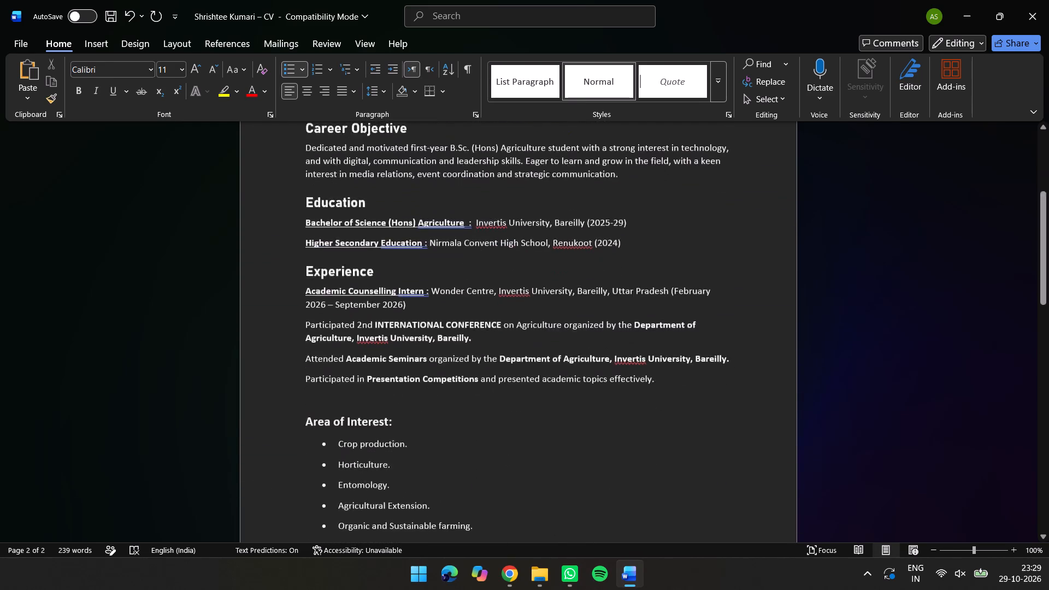
scroll(416, 388, down, 3)
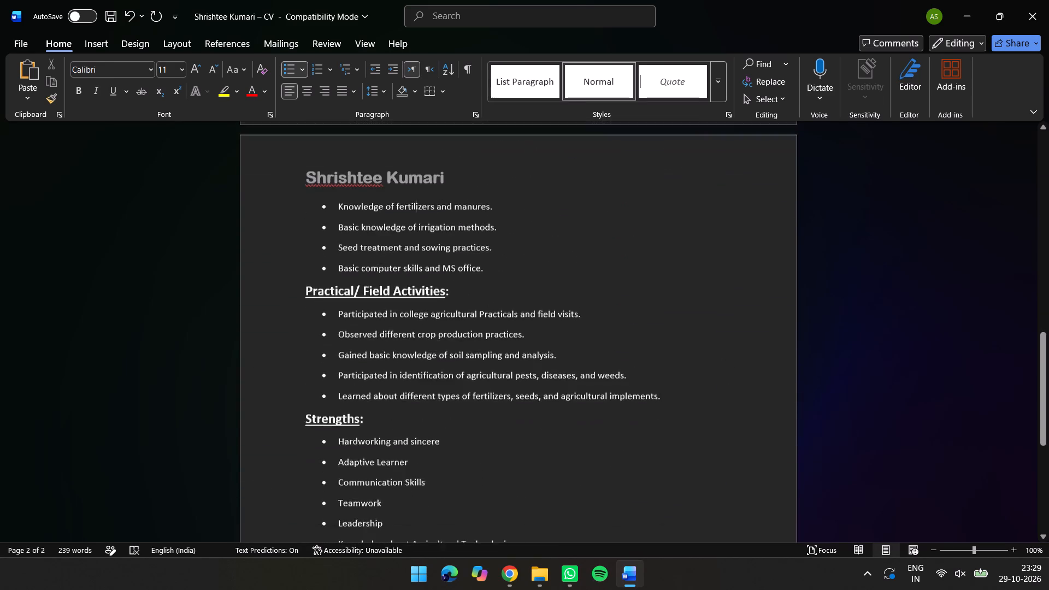
scroll(416, 388, up, 7)
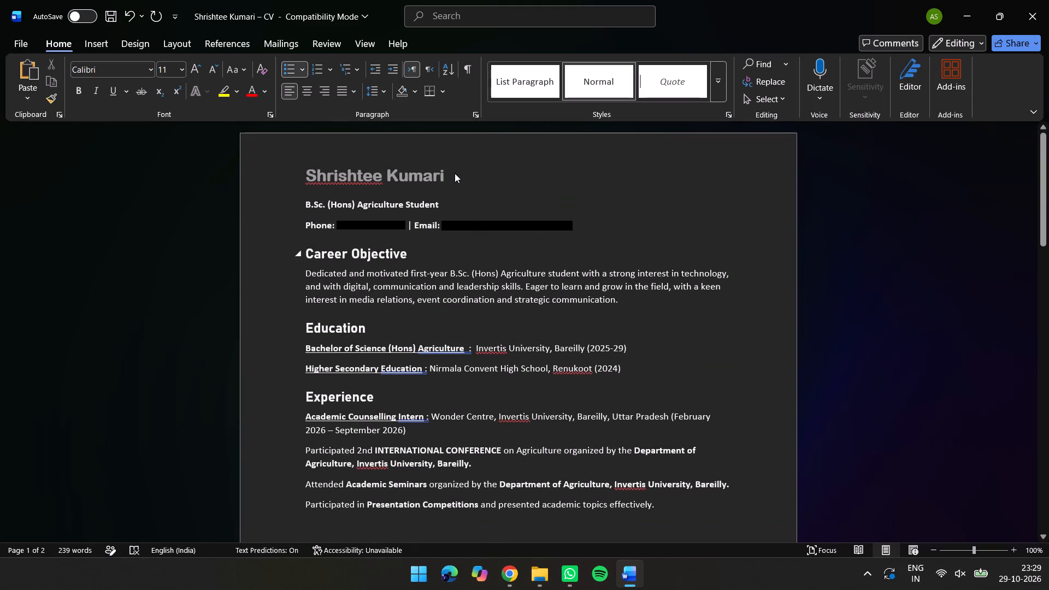
Move the student's name from the page header to a new line in the body above "B.Sc. (Hons) Agriculture Student".
drag(455, 173, 439, 170)
double_click(439, 170)
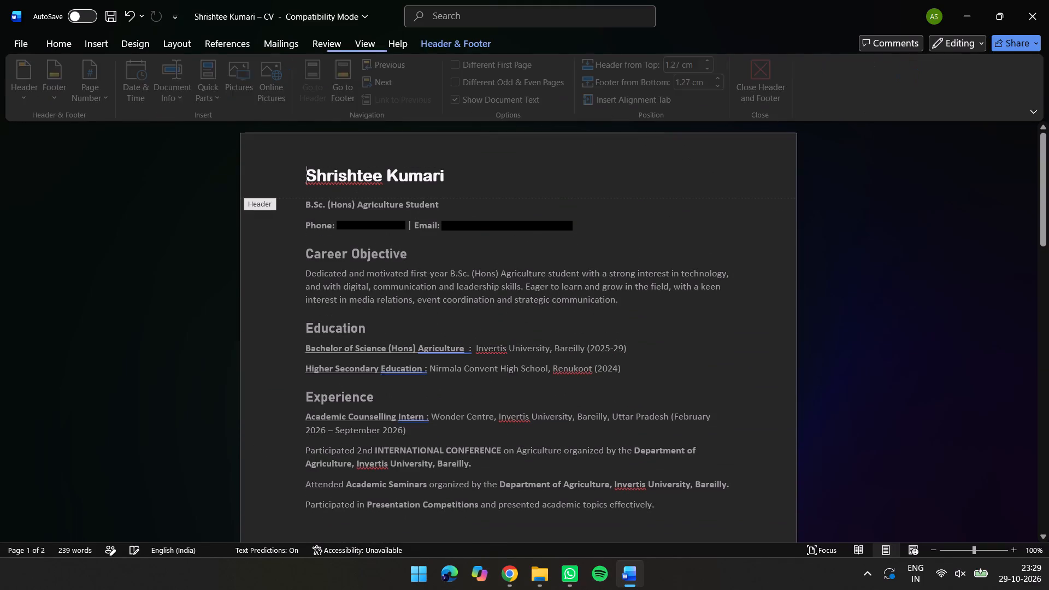
triple_click(439, 170)
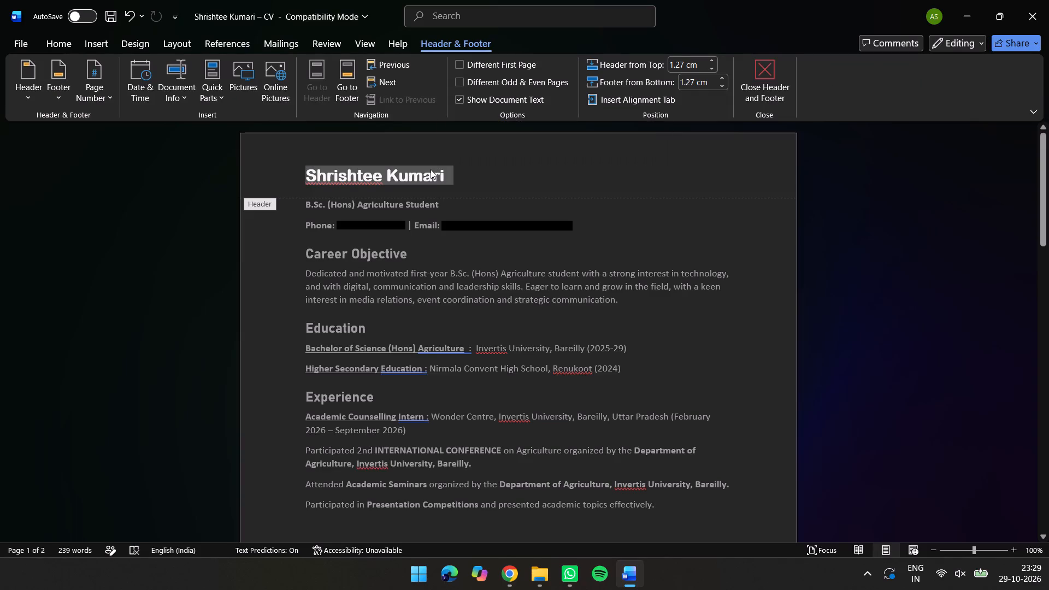
key(ctrl+x)
click(447, 198)
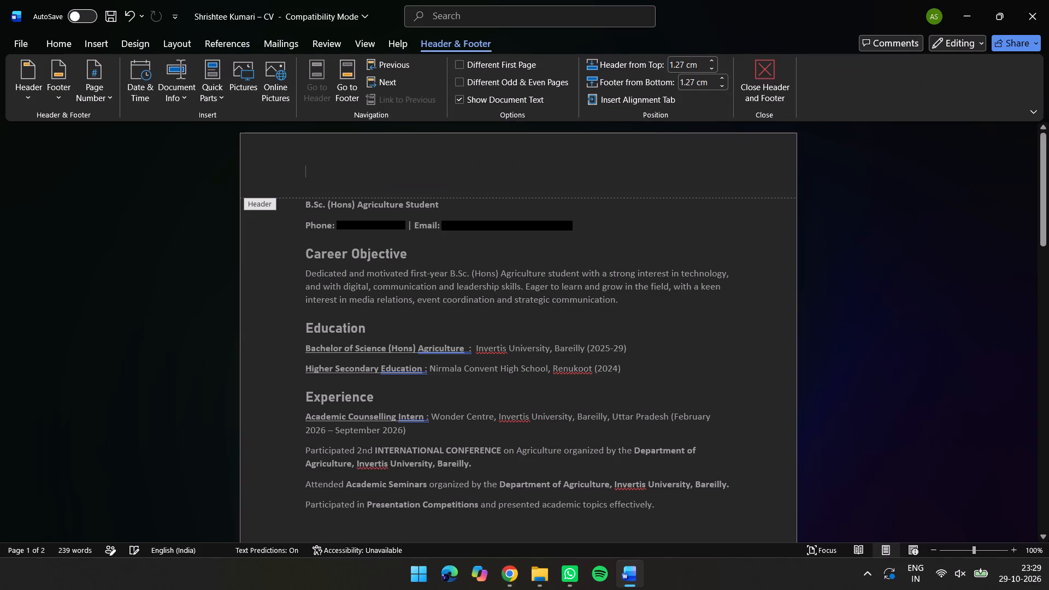
double_click(447, 198)
double_click(447, 207)
double_click(303, 199)
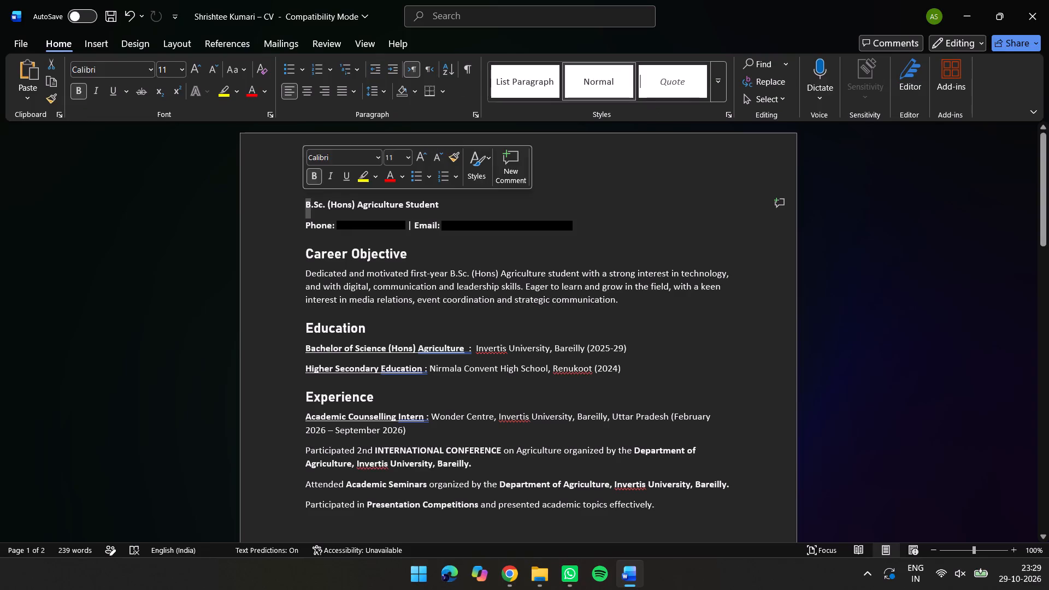
click(303, 199)
key(Return)
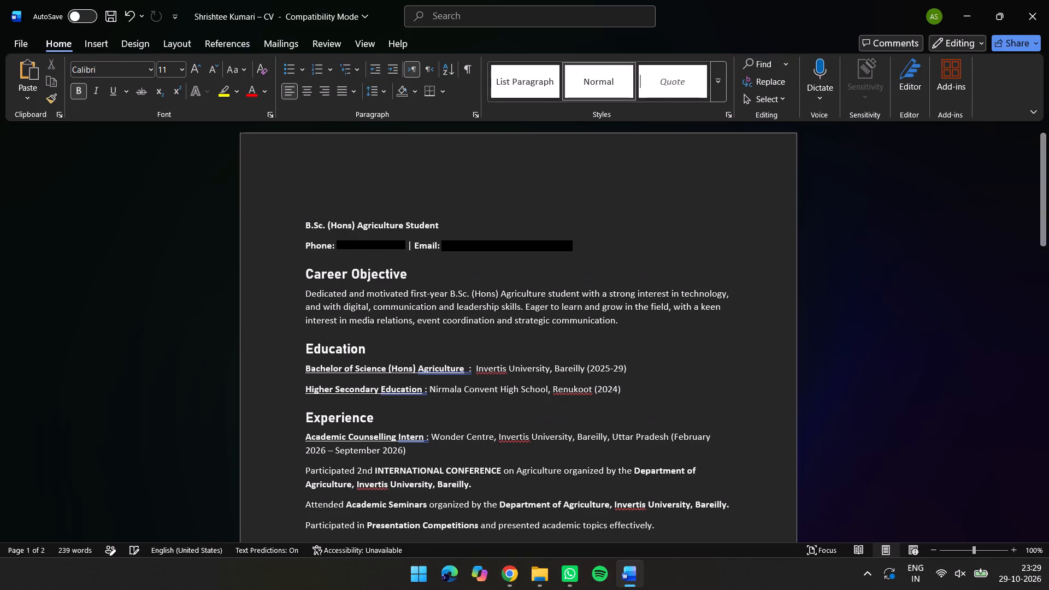
key(Up)
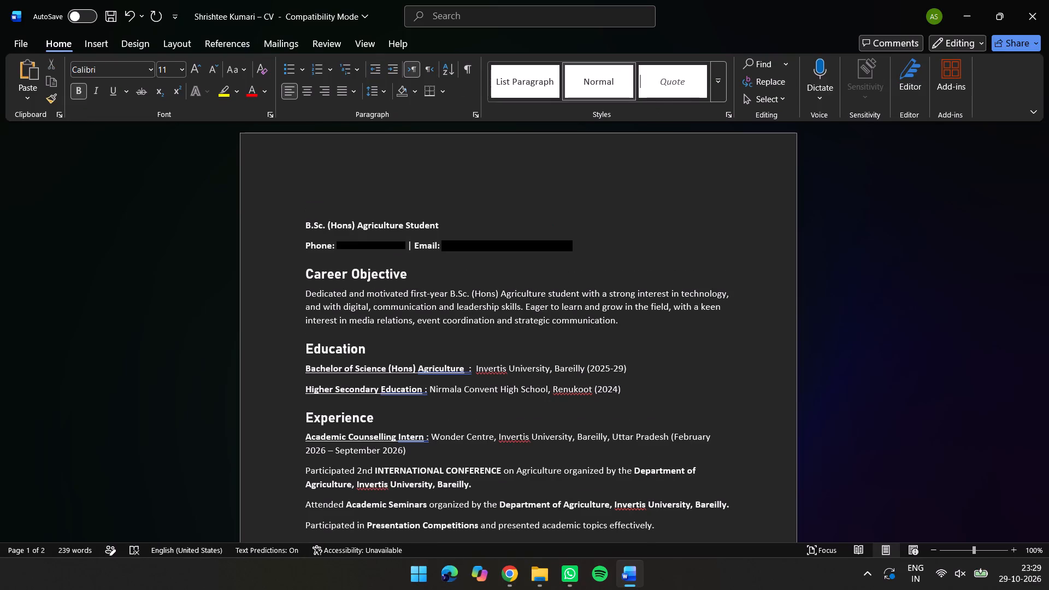
key(ctrl+v)
click(143, 214)
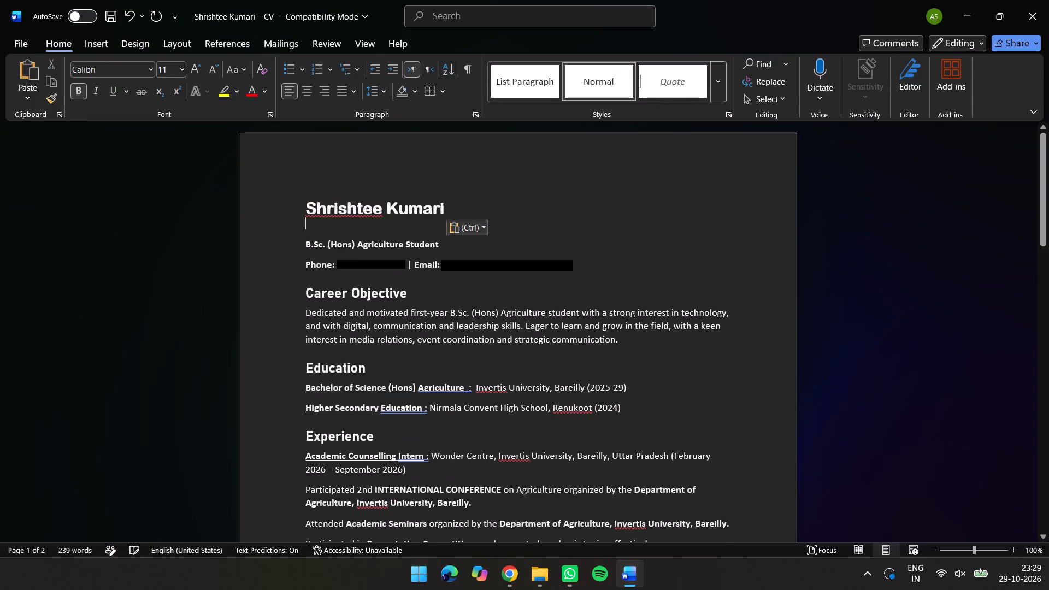
click(243, 304)
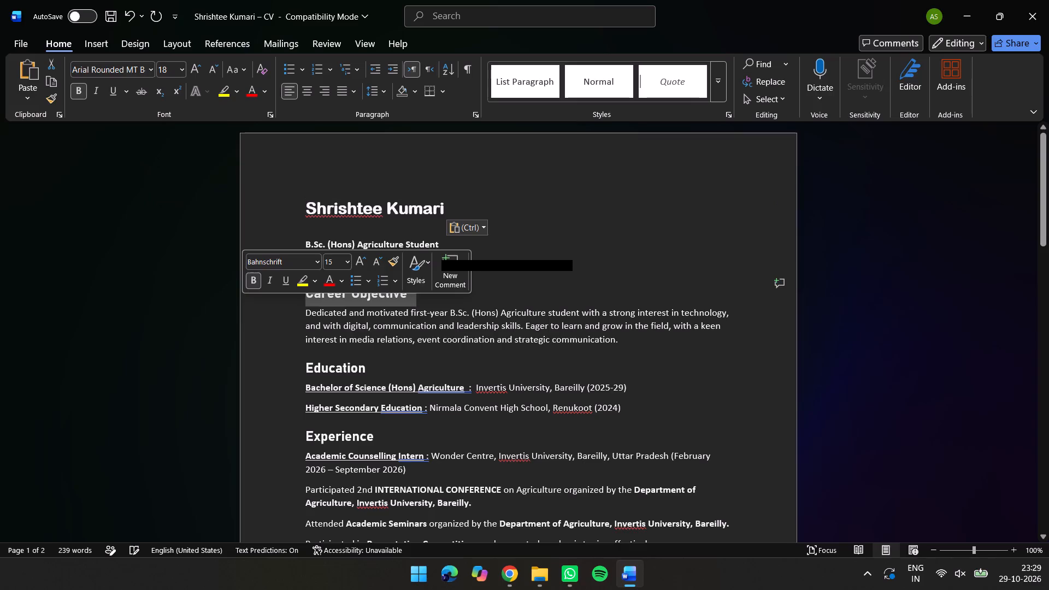
Insert two empty lines above the "Academic Skills:" heading so the section starts on the second page.
scroll(384, 383, down, 4)
scroll(384, 383, up, 1)
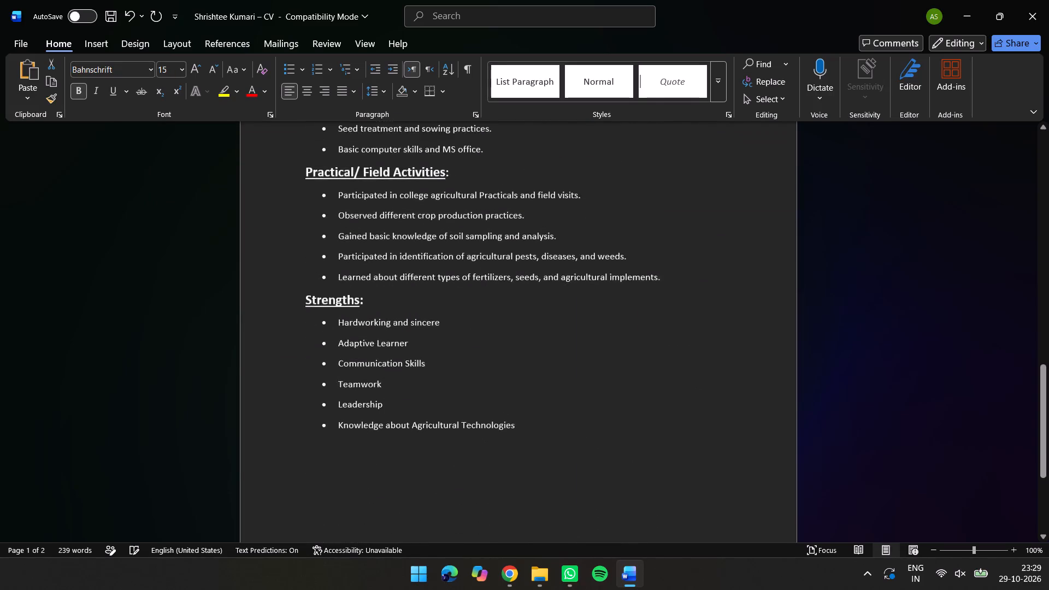
scroll(384, 383, up, 3)
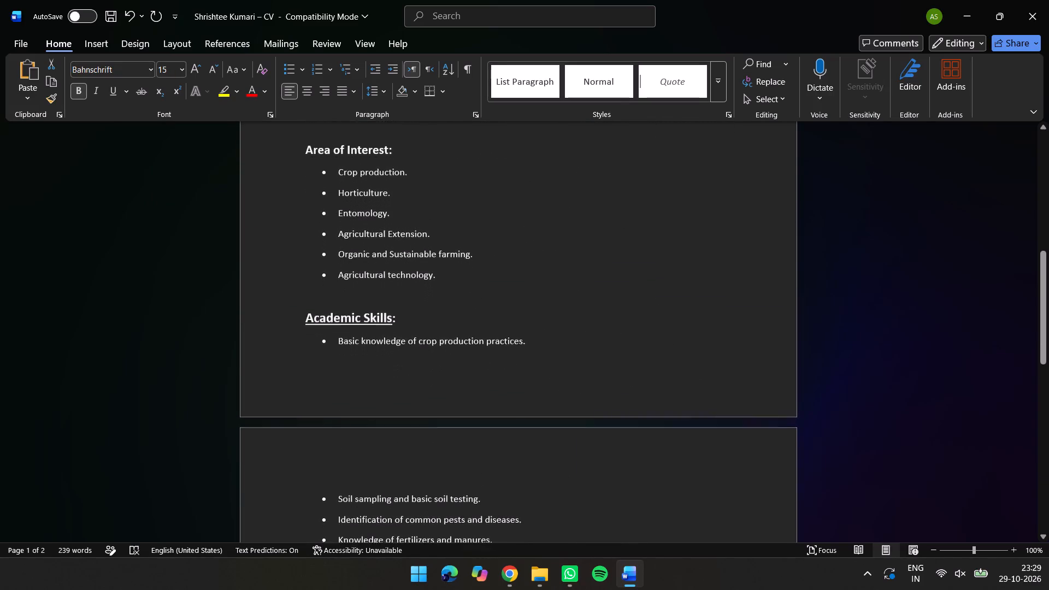
click(296, 311)
click(299, 312)
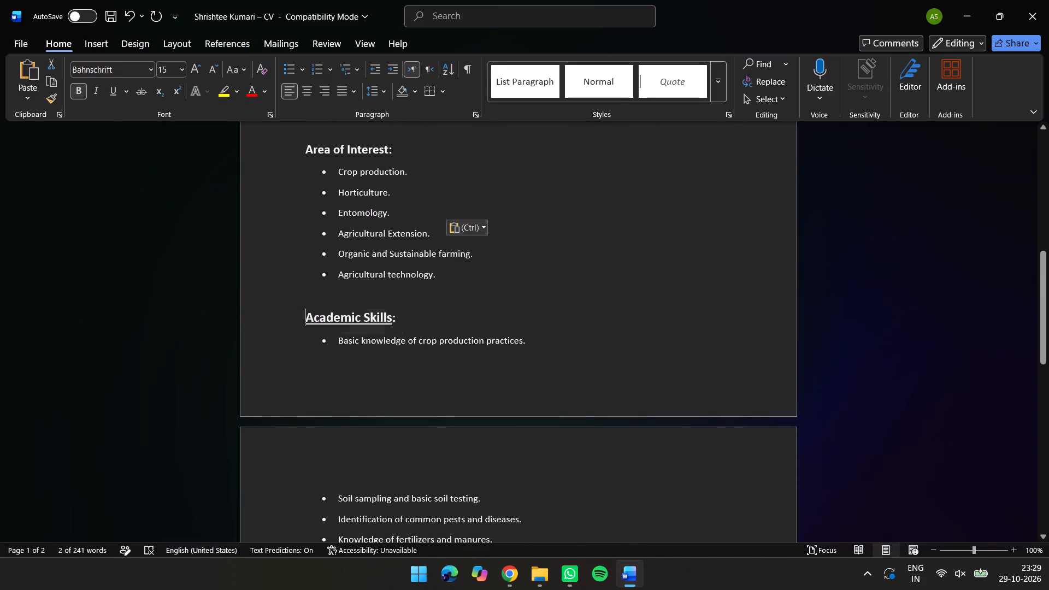
key(Return)
key(Return)
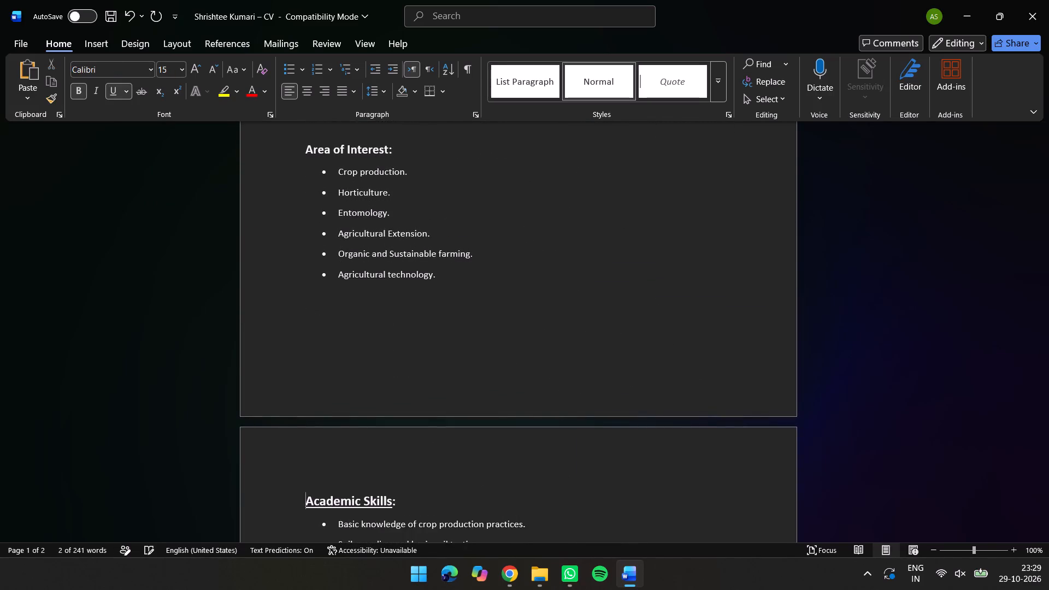
Add an unbulleted blank line between "Basic computer skills and MS office." and the "Practical/ Field Activities:" heading.
scroll(299, 312, down, 5)
scroll(299, 312, up, 1)
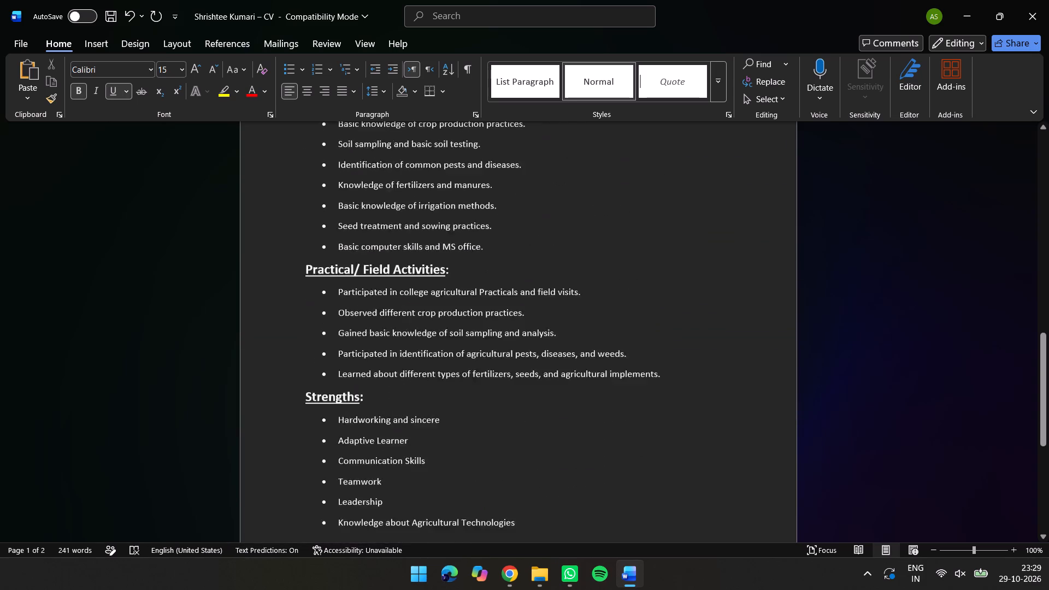
scroll(299, 312, up, 2)
click(497, 349)
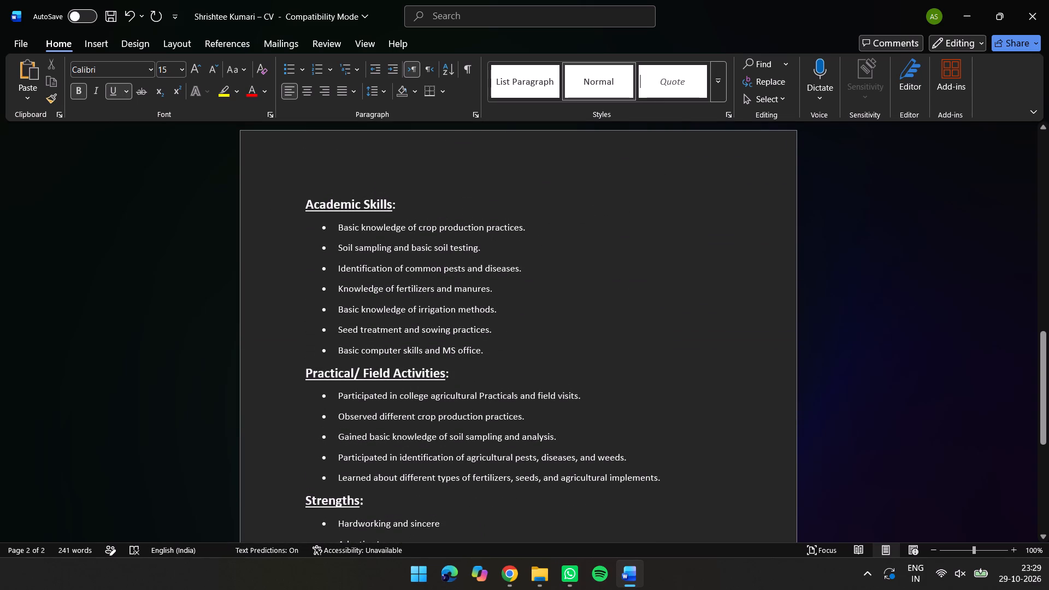
key(Return)
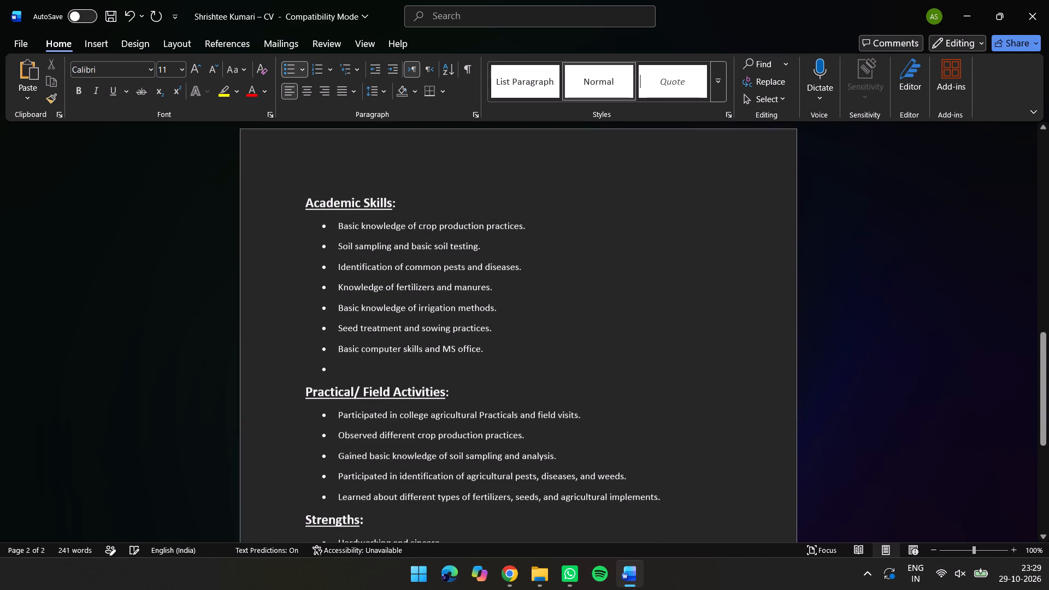
key(BackSpace)
Add an unbulleted blank line between the last Practical/ Field Activities entry and the "Strengths:" heading.
scroll(497, 349, down, 1)
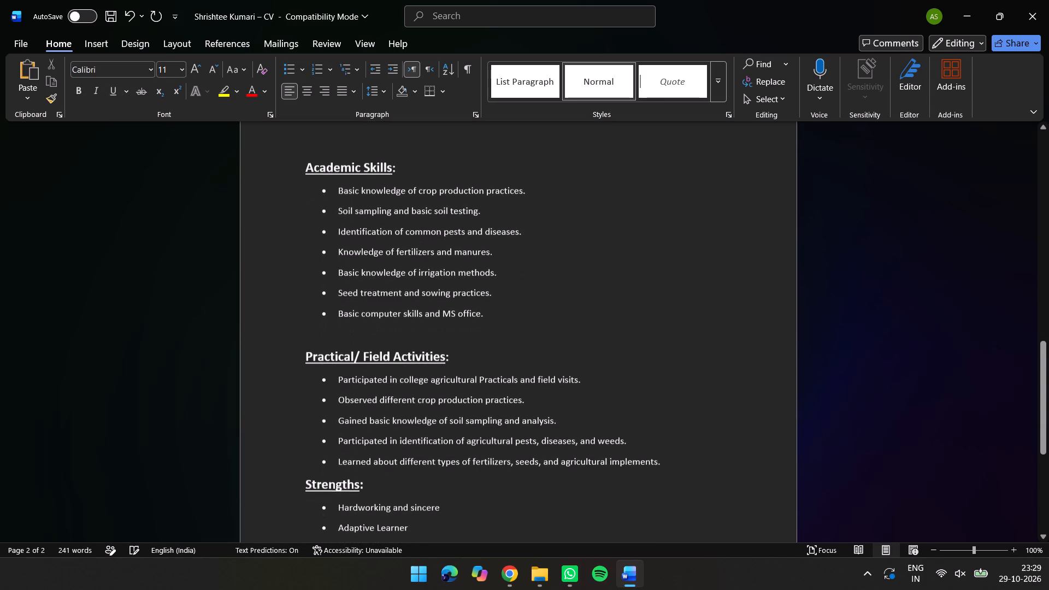
click(687, 452)
key(Down)
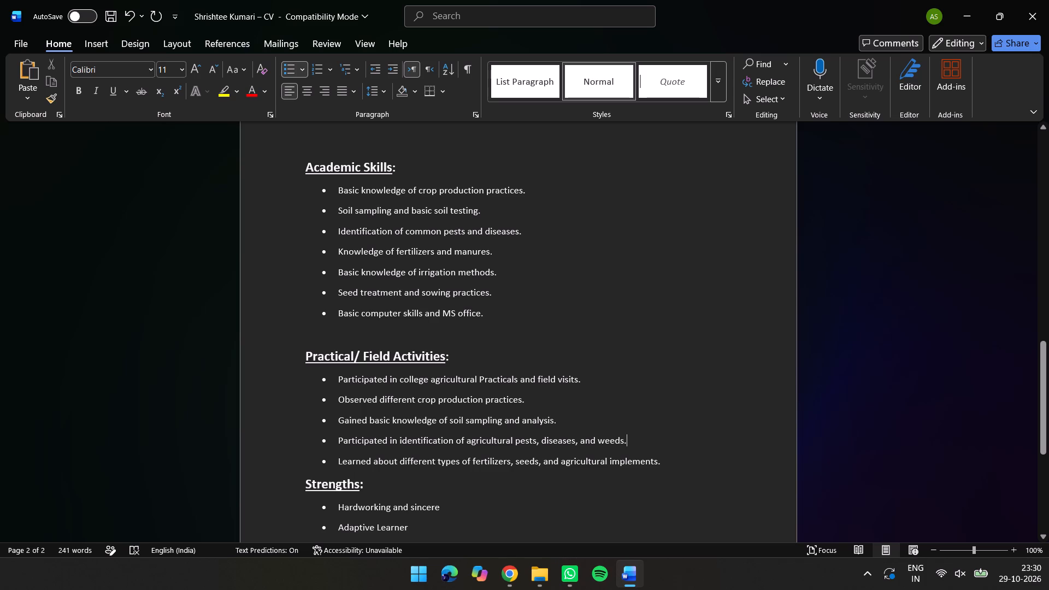
key(Right)
key(Right)
key(Right)
key(Right)
key(Right)
key(Right)
key(Right)
key(Return)
key(BackSpace)
scroll(687, 452, down, 1)
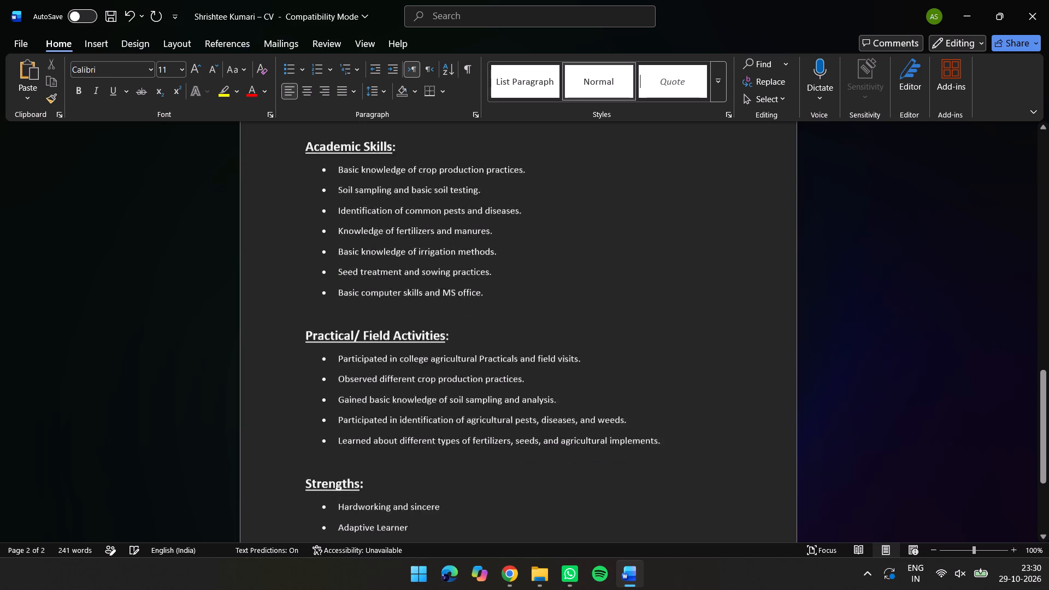
scroll(687, 452, down, 1)
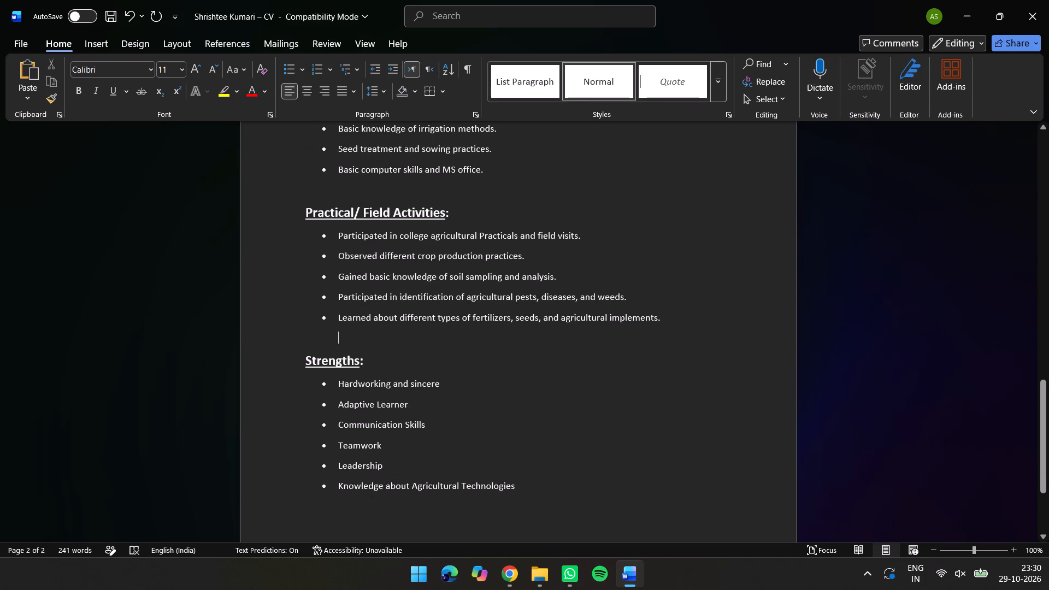
Add a blank line between the Career Objective paragraph and the "Education" heading.
scroll(687, 452, up, 4)
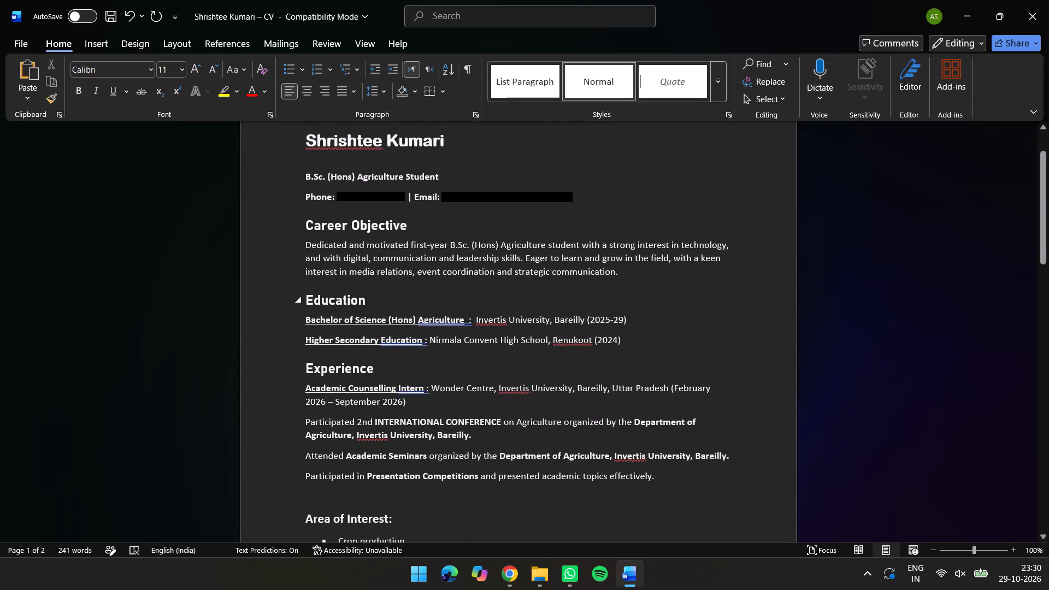
click(651, 286)
click(651, 278)
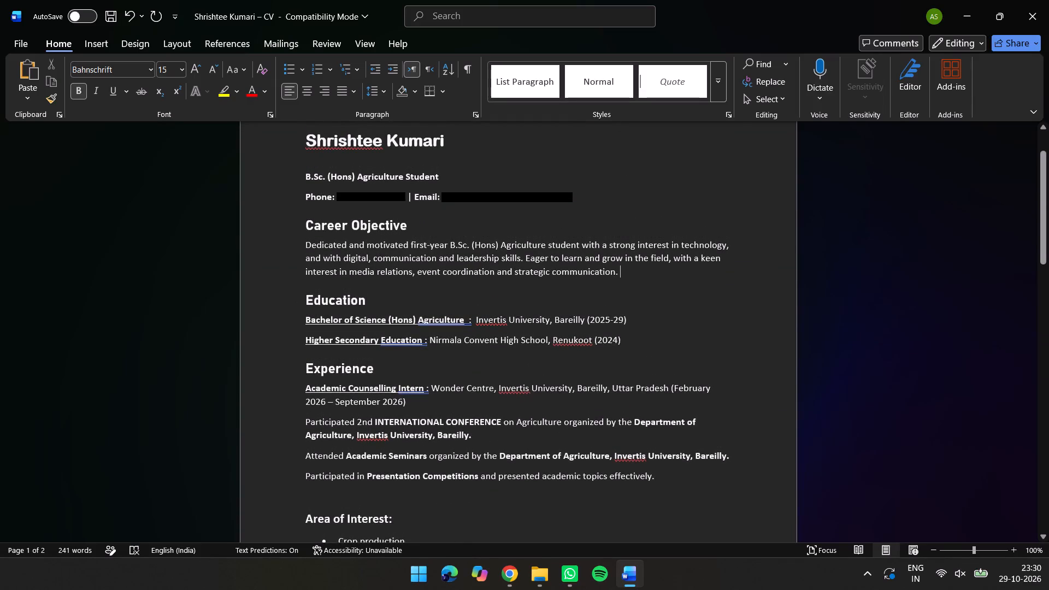
key(Return)
Add a blank line between the Higher Secondary Education entry and the "Experience" heading.
scroll(651, 278, down, 3)
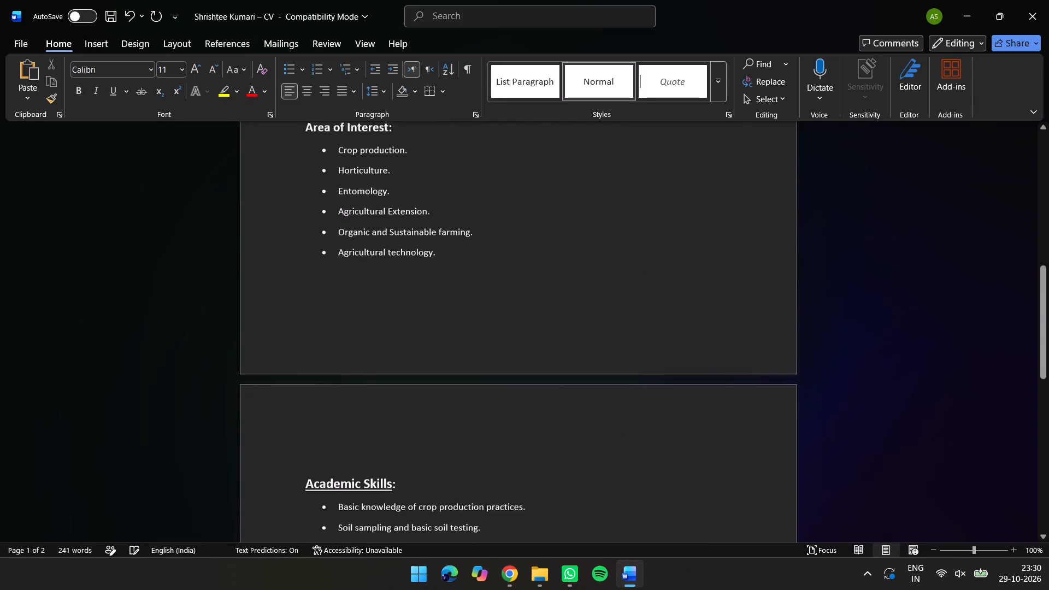
scroll(651, 278, up, 2)
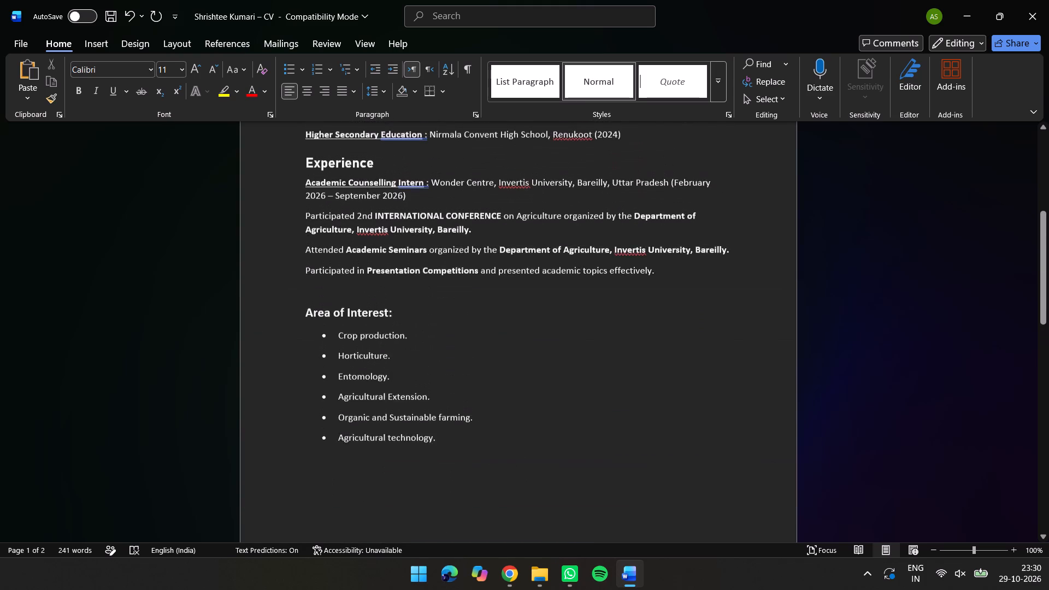
scroll(651, 278, up, 1)
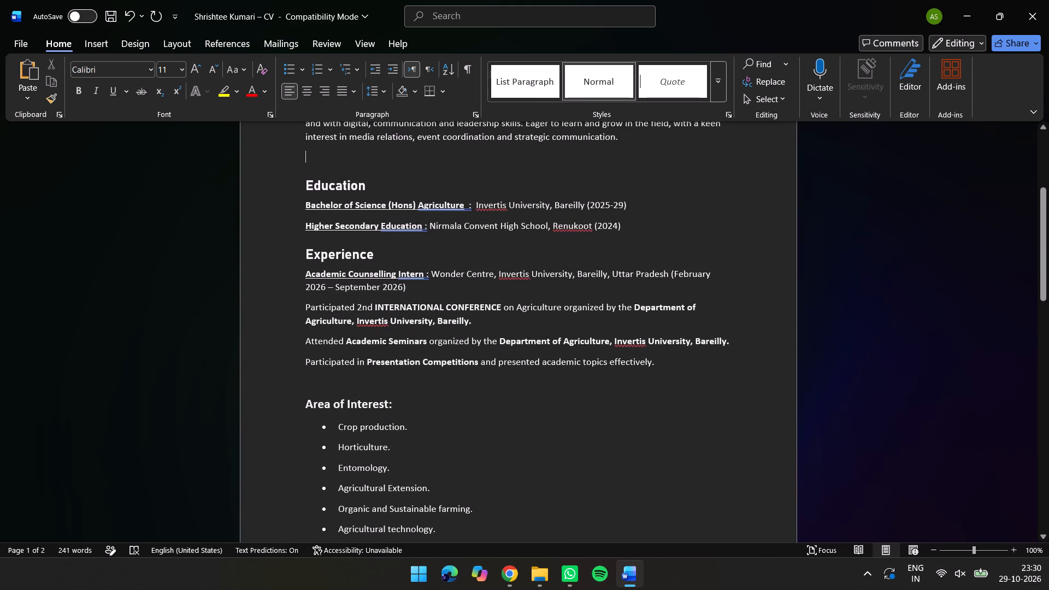
click(666, 225)
key(Return)
Underline the words "Area of Interest" in the heading, excluding the colon, and set them to font size 15.
scroll(666, 225, down, 2)
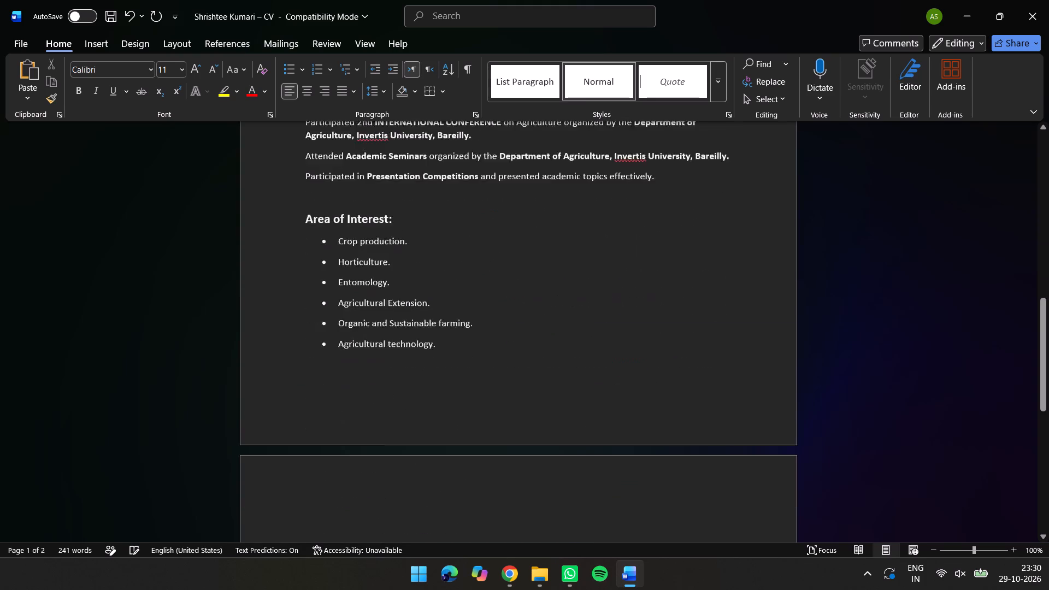
scroll(666, 225, down, 1)
scroll(666, 225, up, 5)
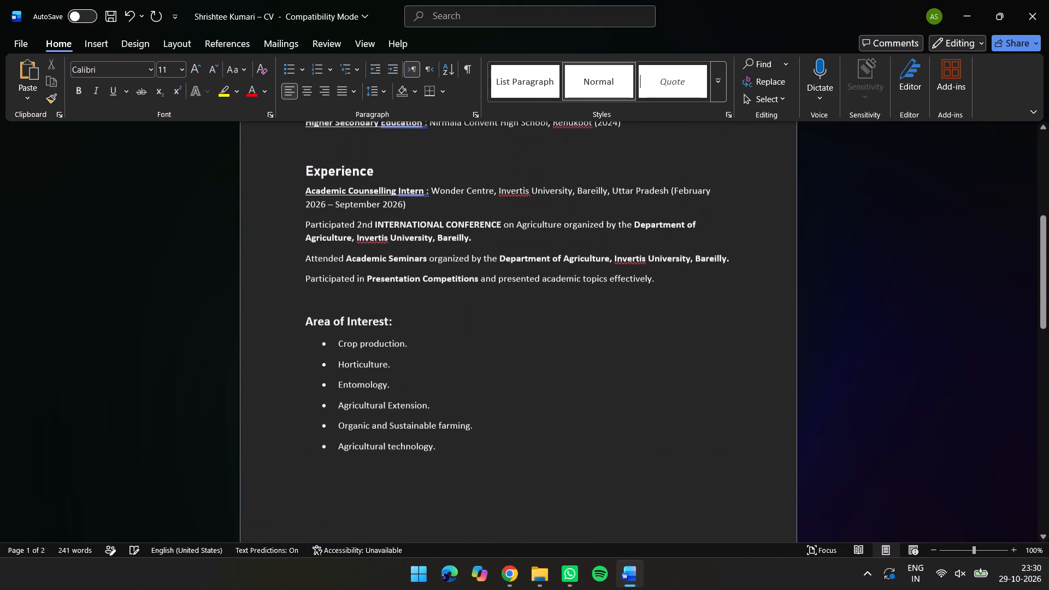
click(669, 286)
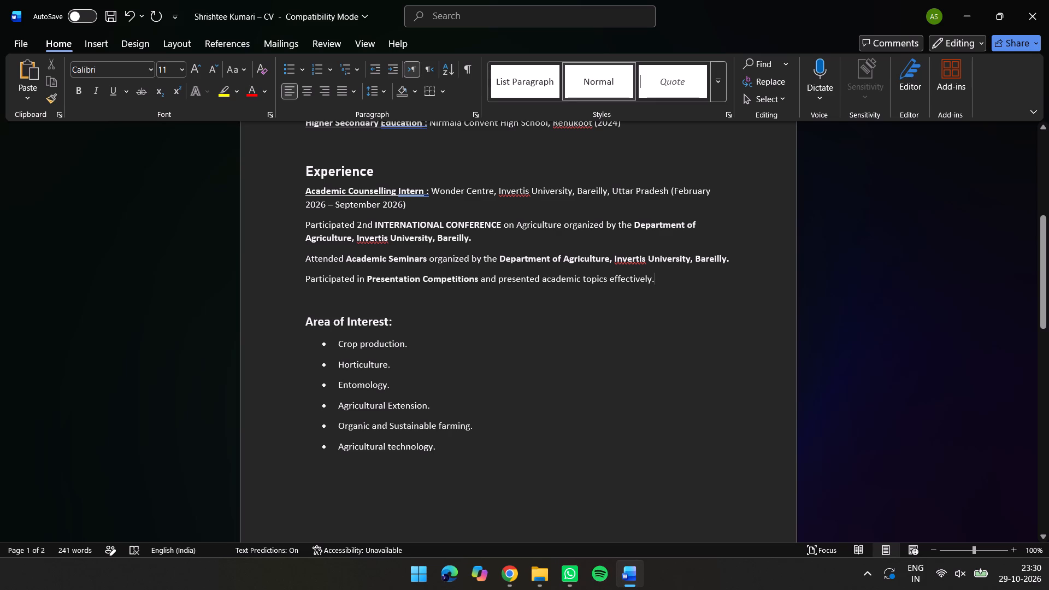
drag(390, 316, 305, 326)
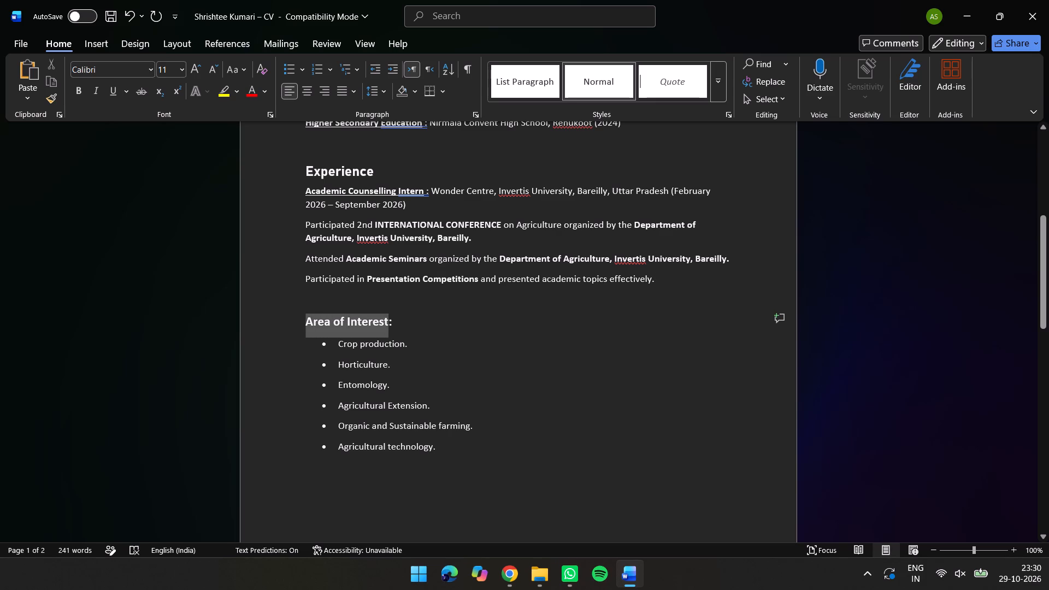
drag(305, 326, 298, 325)
click(344, 306)
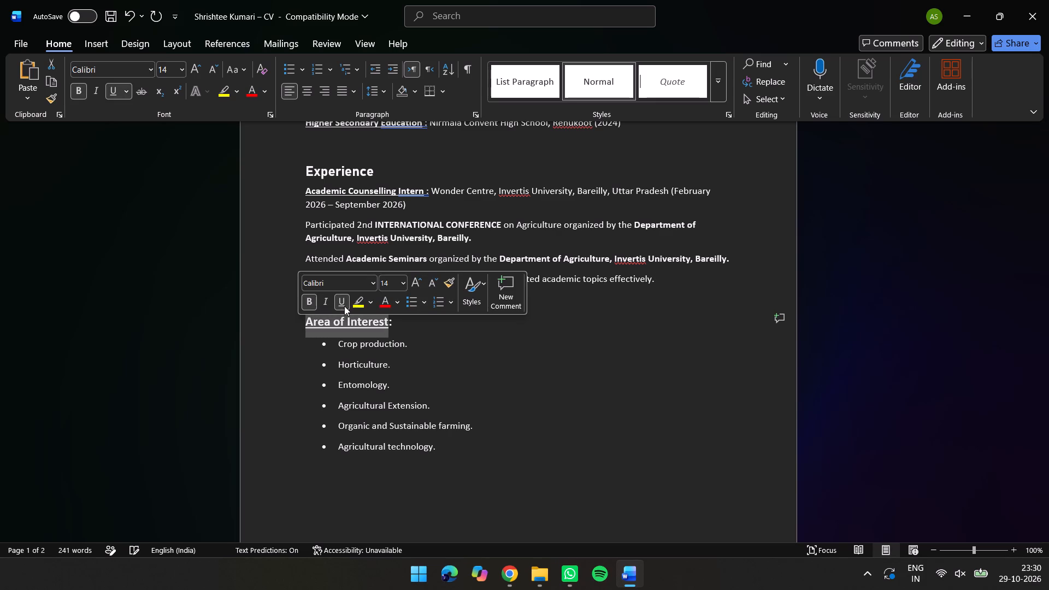
double_click(394, 284)
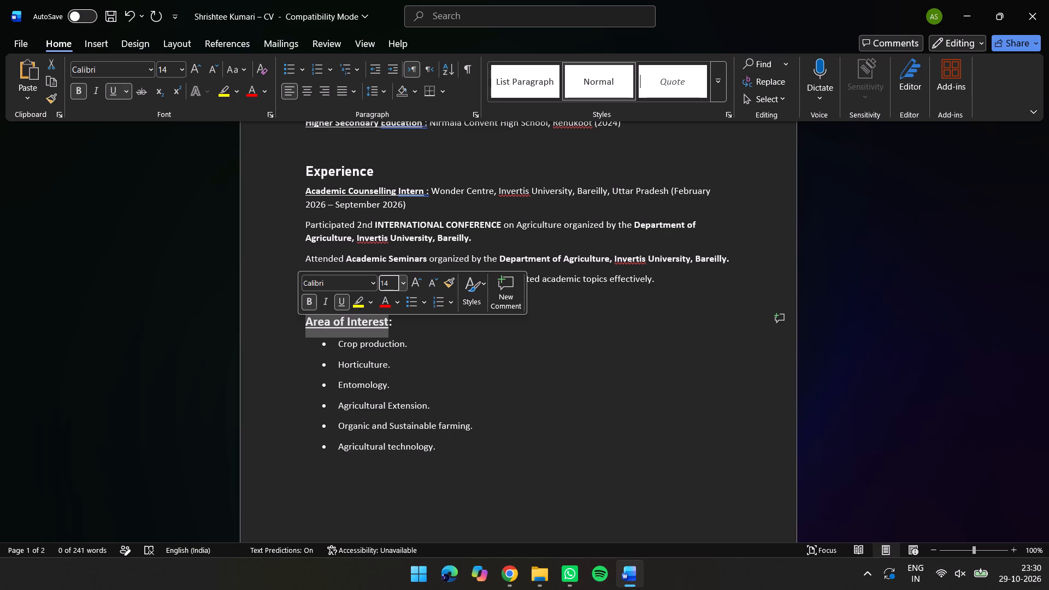
key(BackSpace)
key(5)
key(Return)
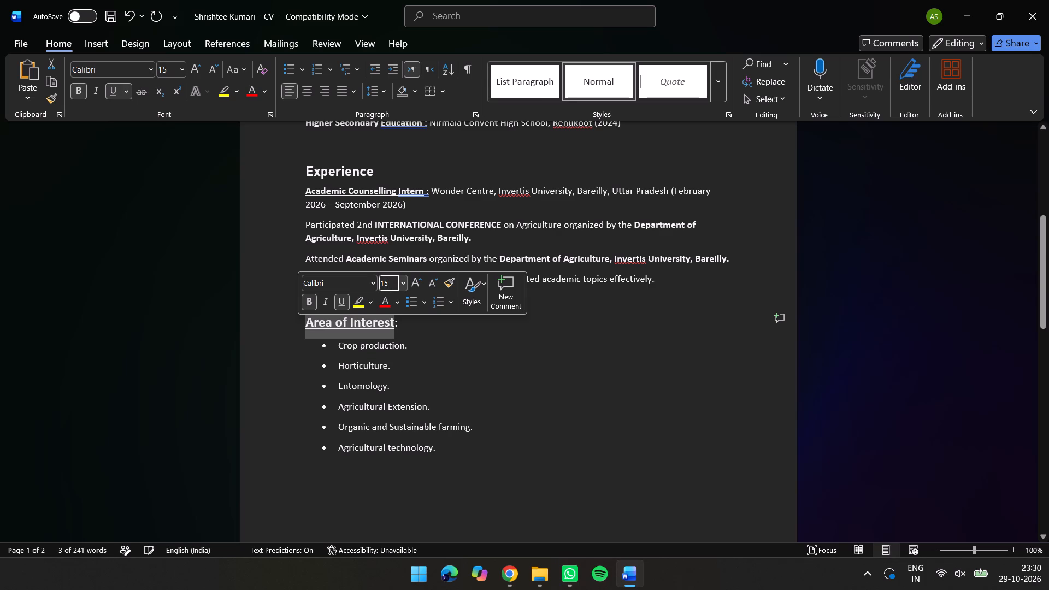
Underline the "Experience" heading and add a colon at its end.
double_click(366, 174)
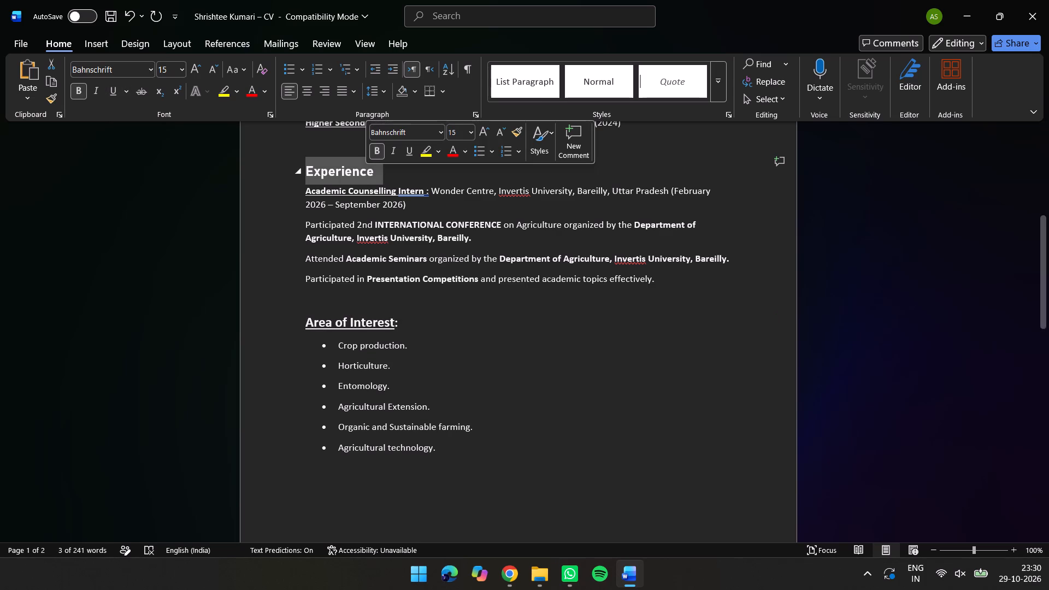
drag(409, 141, 408, 147)
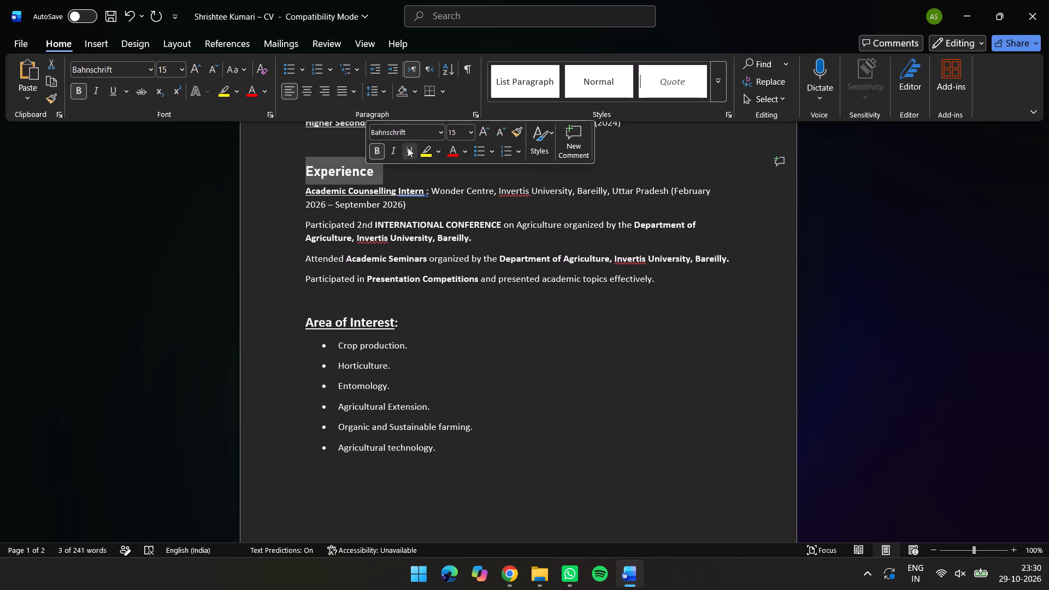
click(408, 147)
click(387, 169)
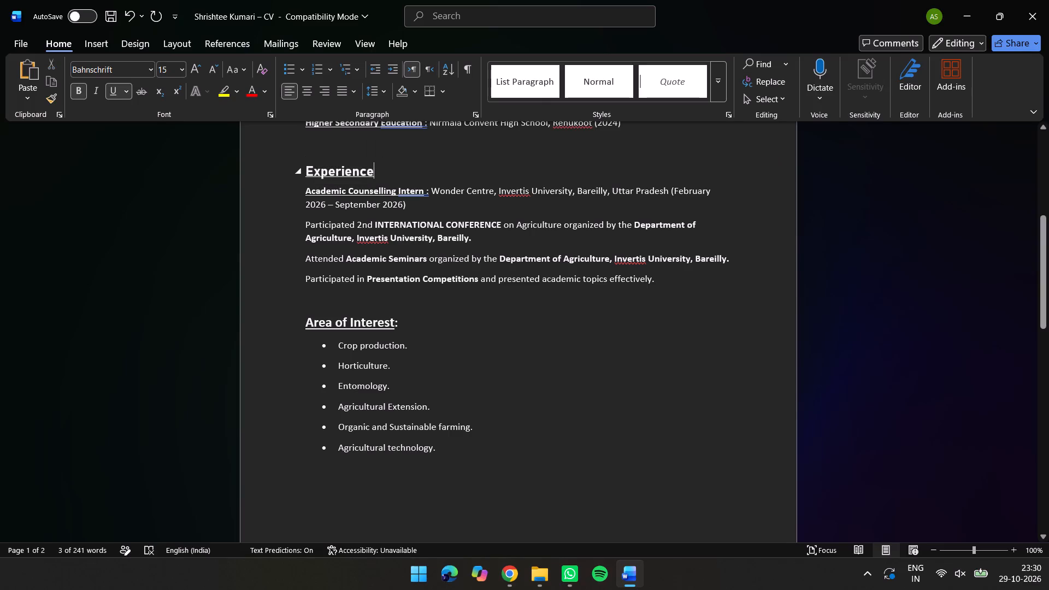
key(shift+colon)
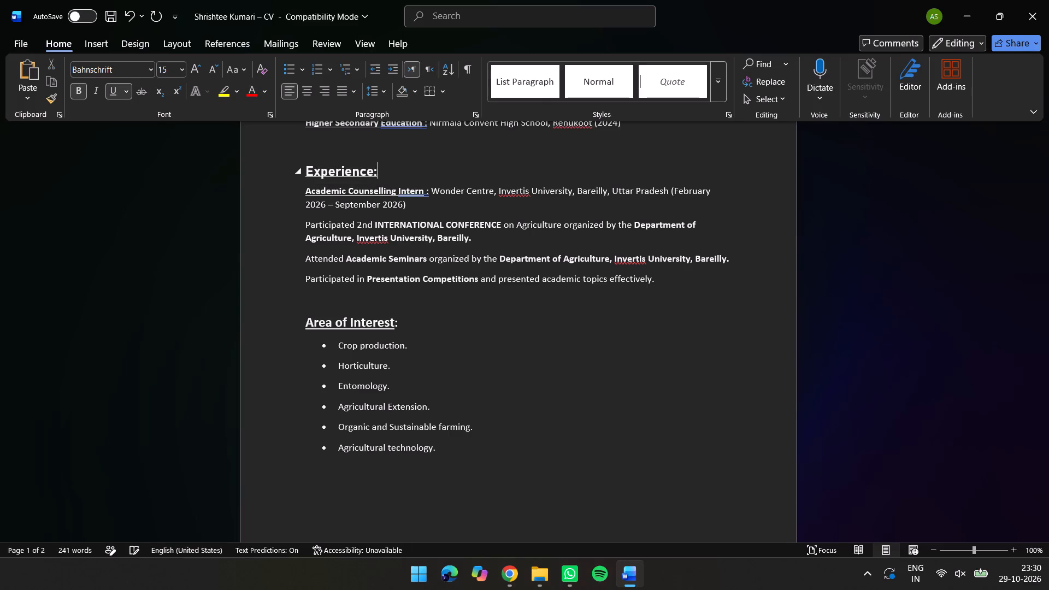
Underline the "Education" heading and add a colon at its end.
scroll(387, 169, up, 1)
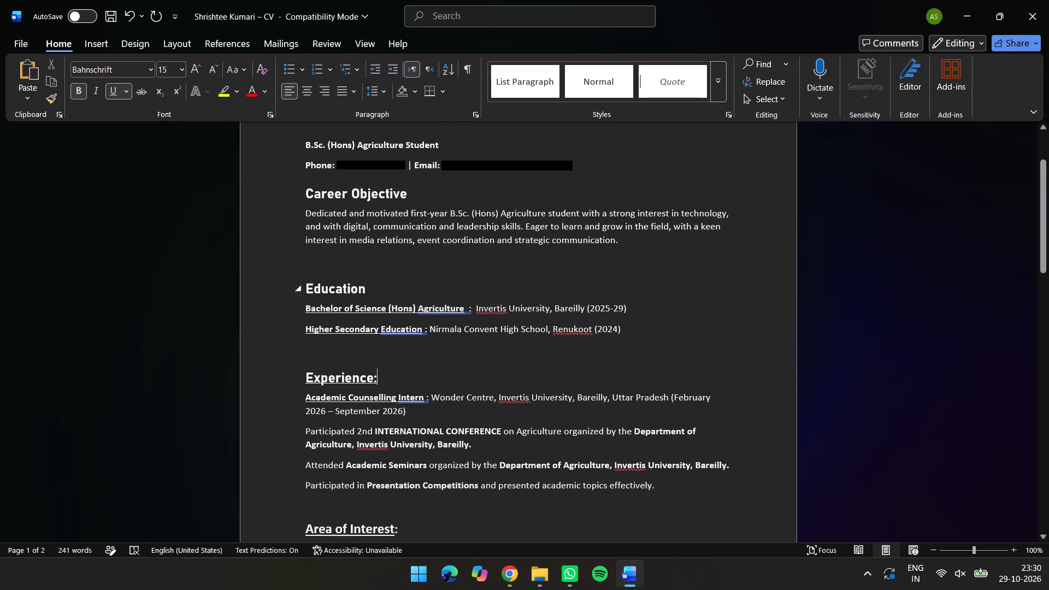
drag(384, 292, 307, 284)
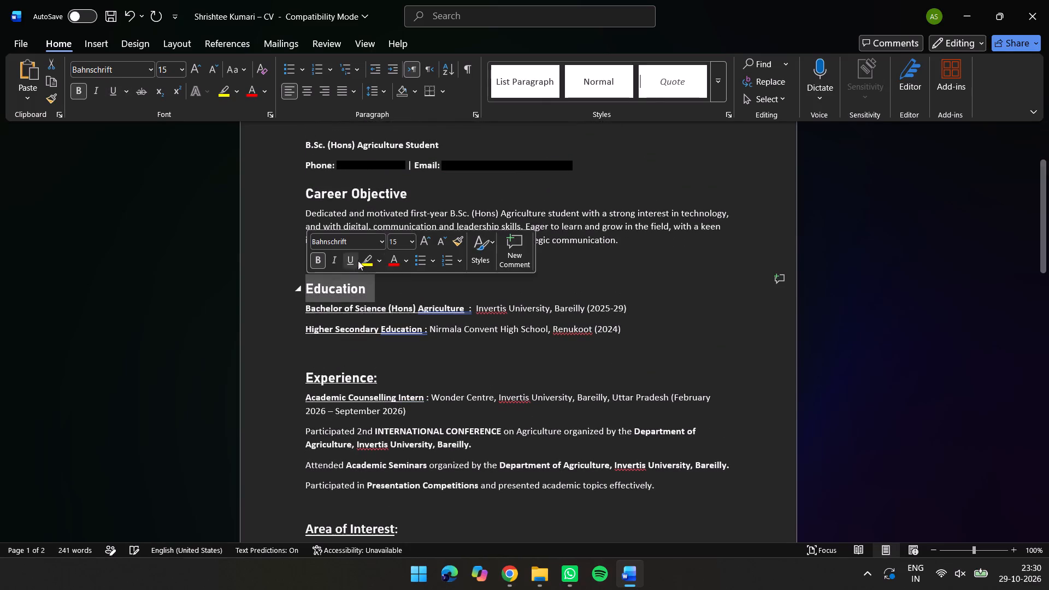
click(351, 262)
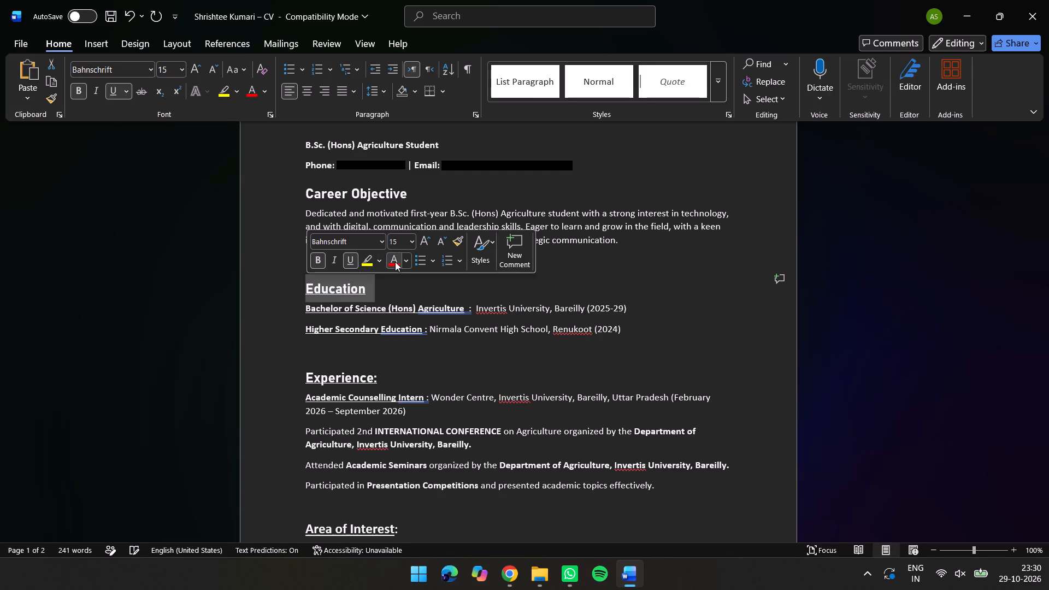
click(378, 280)
key(shift+colon)
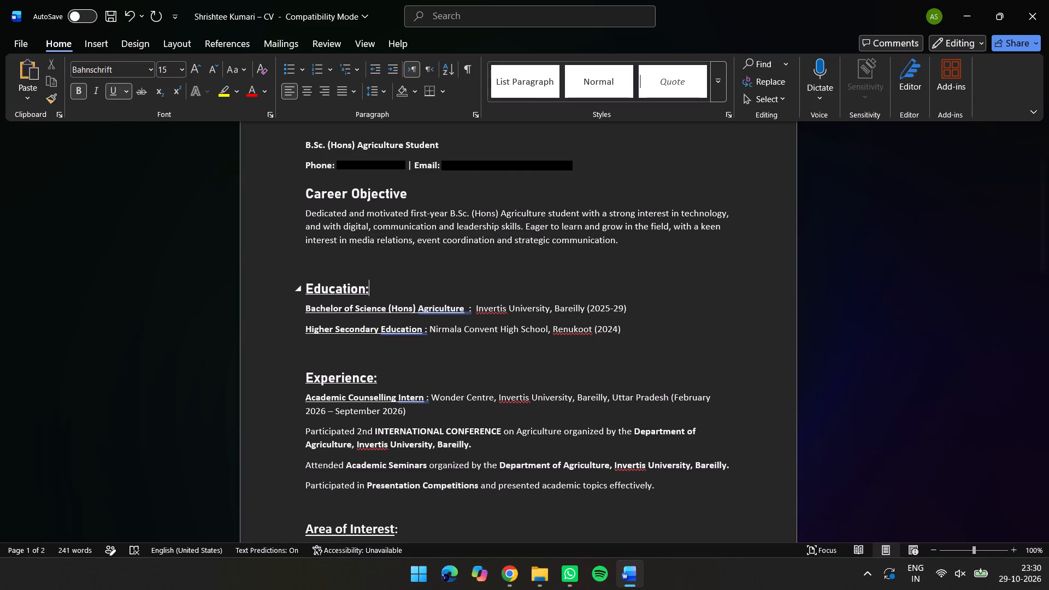
Underline the "Career Objective" heading and add a colon at its end.
scroll(378, 280, up, 1)
drag(416, 257, 411, 257)
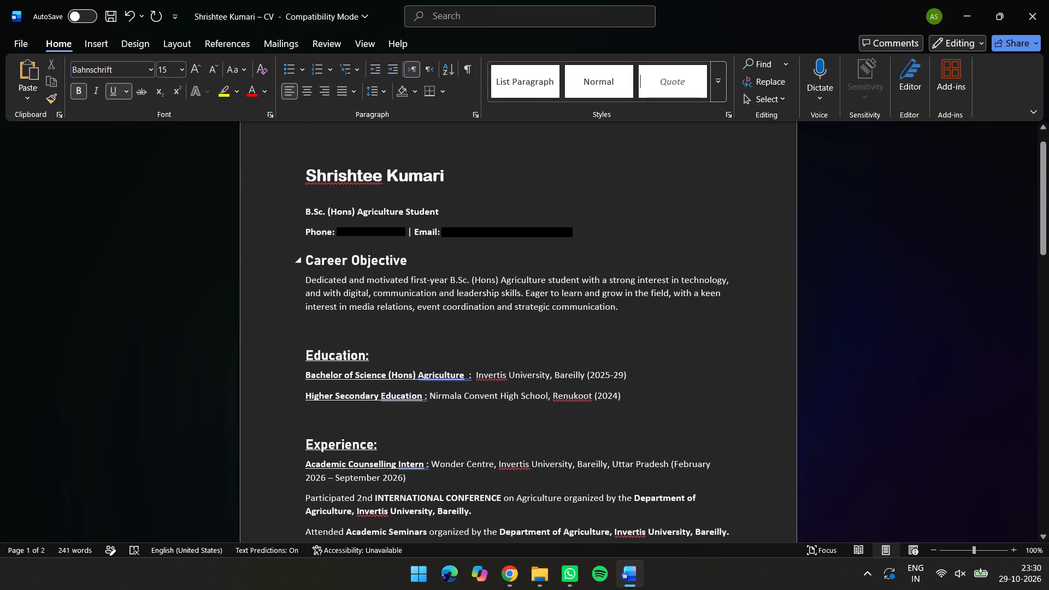
drag(411, 257, 314, 252)
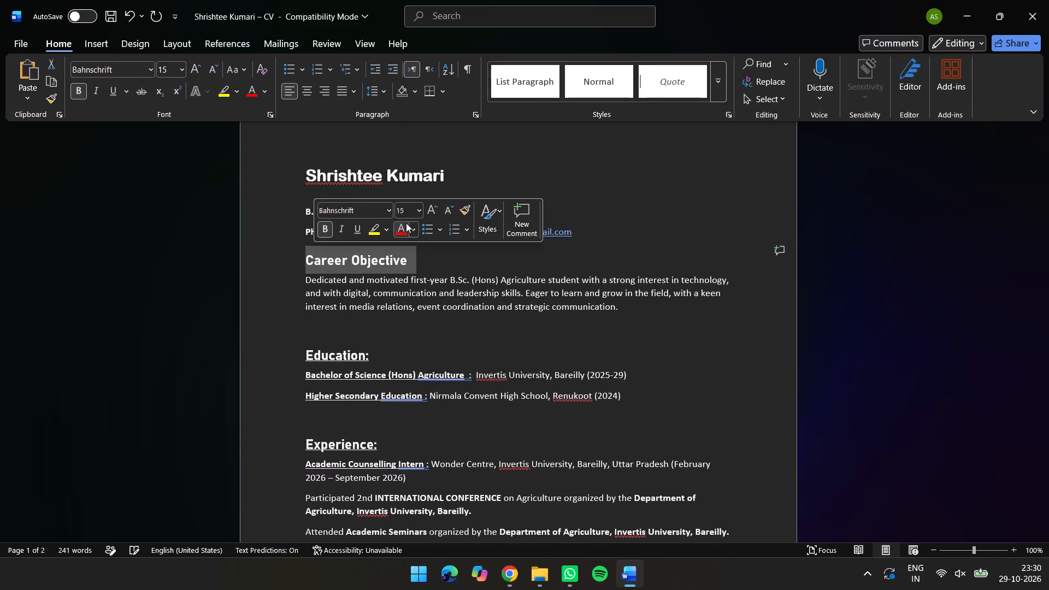
click(363, 235)
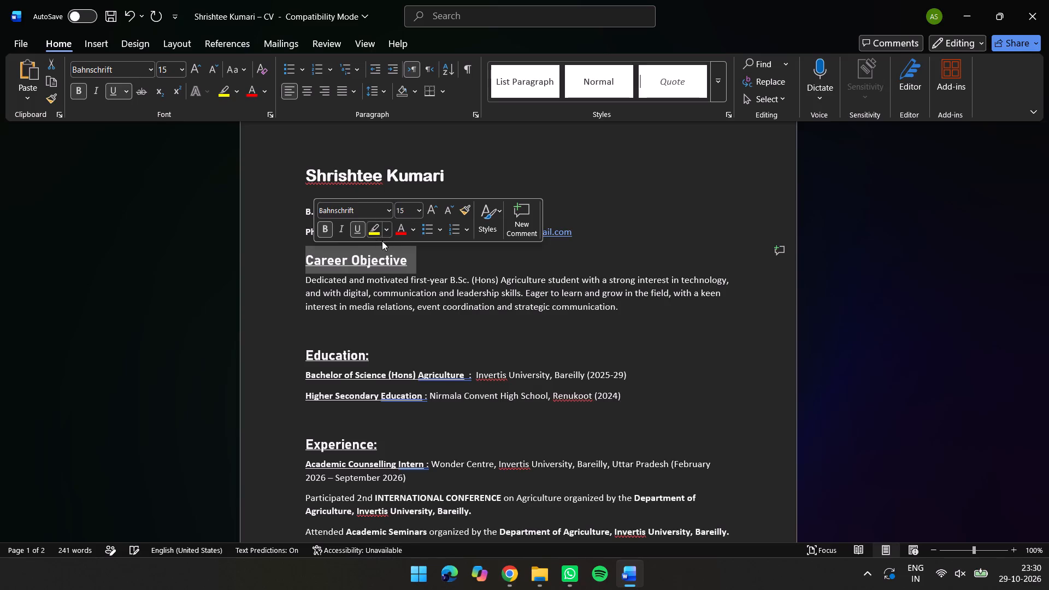
click(402, 251)
click(415, 253)
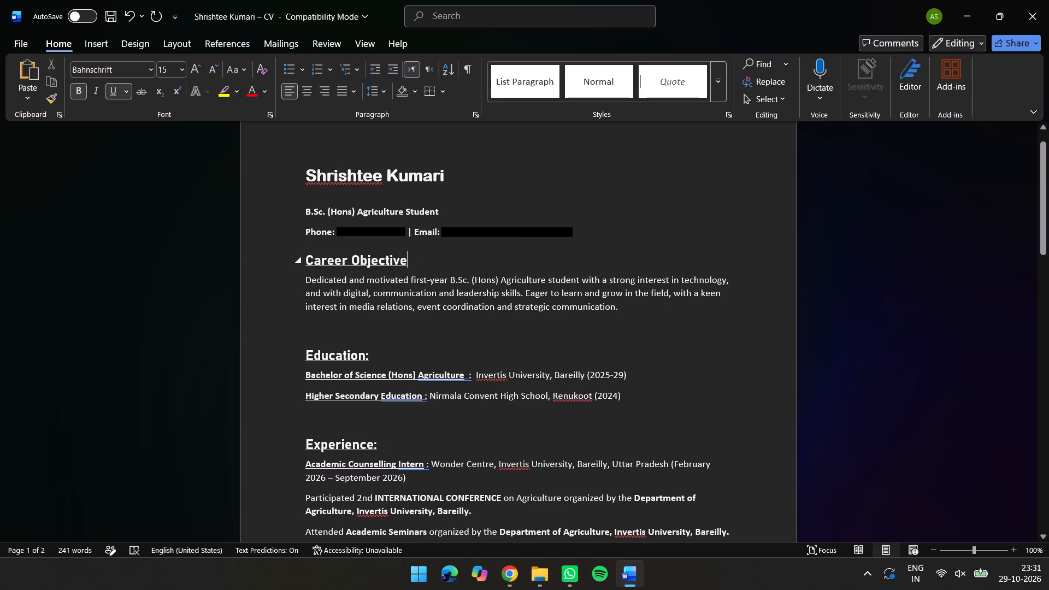
key(shift+colon)
Add a blank line between the phone and email line and the "Career Objective" heading.
scroll(415, 253, up, 1)
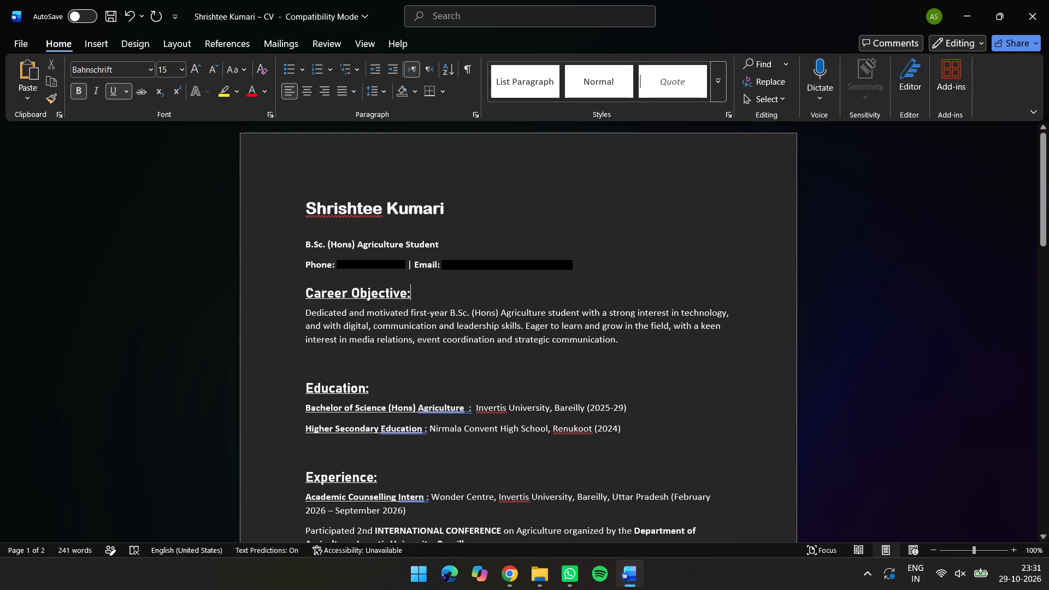
click(578, 267)
key(Return)
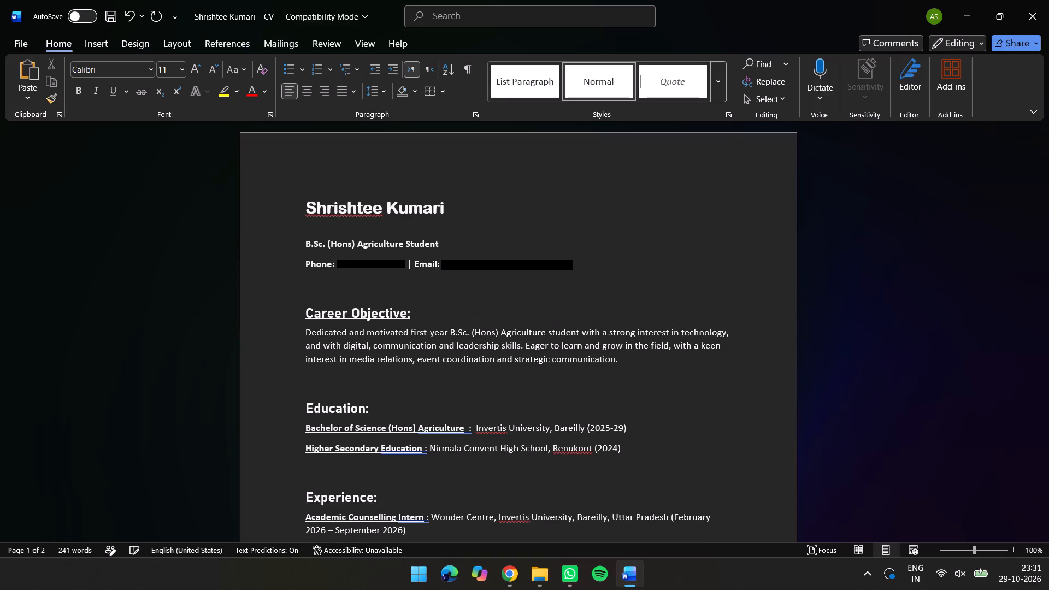
Review both pages of the CV, checking the heading formatting and section spacing from the contact line through Strengths.
scroll(578, 267, down, 2)
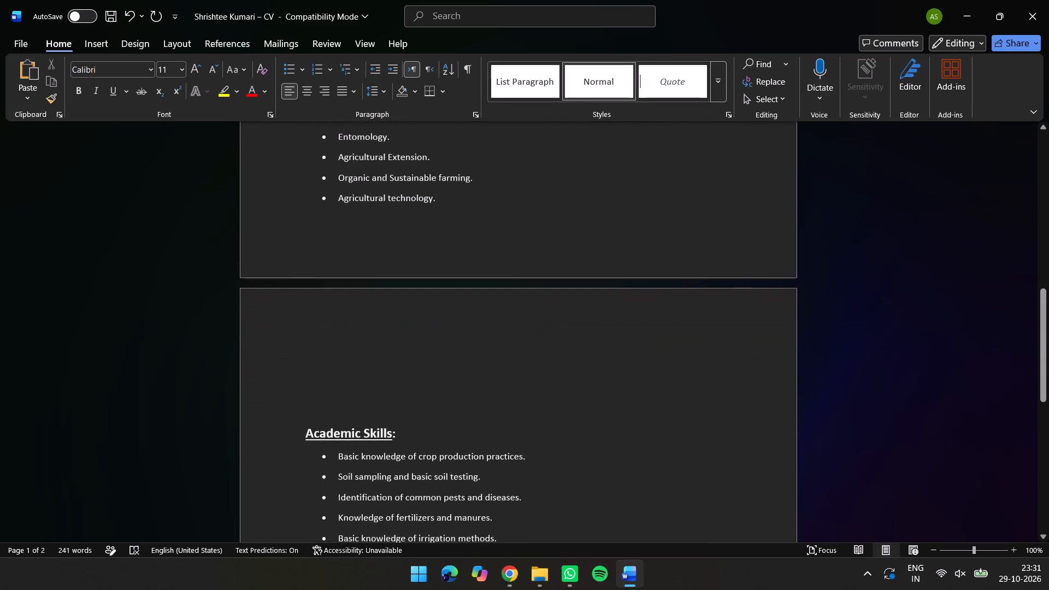
scroll(578, 267, down, 1)
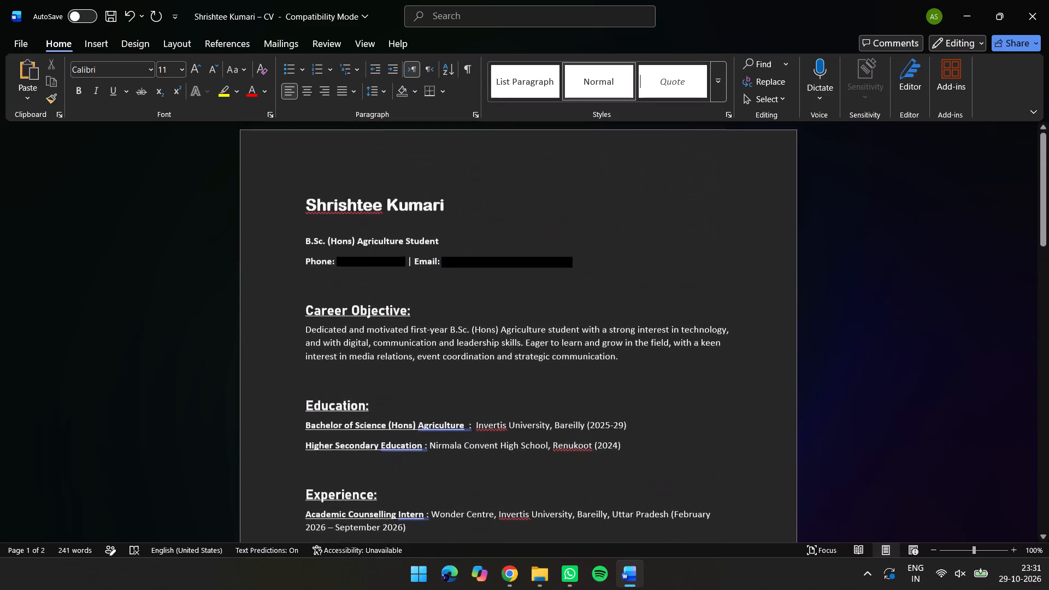
scroll(578, 267, down, 3)
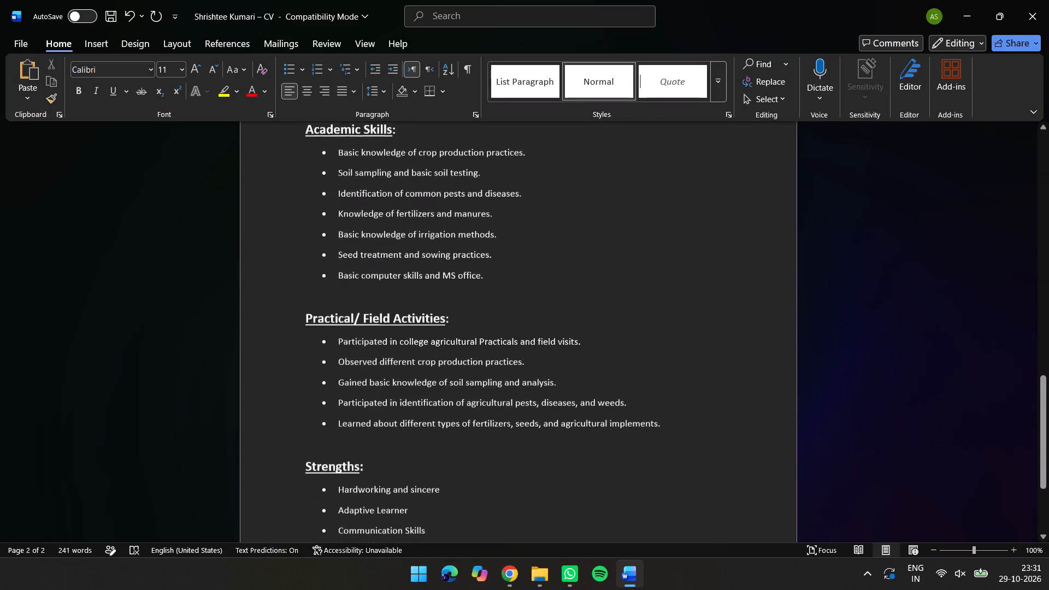
scroll(578, 267, down, 3)
scroll(578, 267, up, 1)
scroll(578, 267, down, 4)
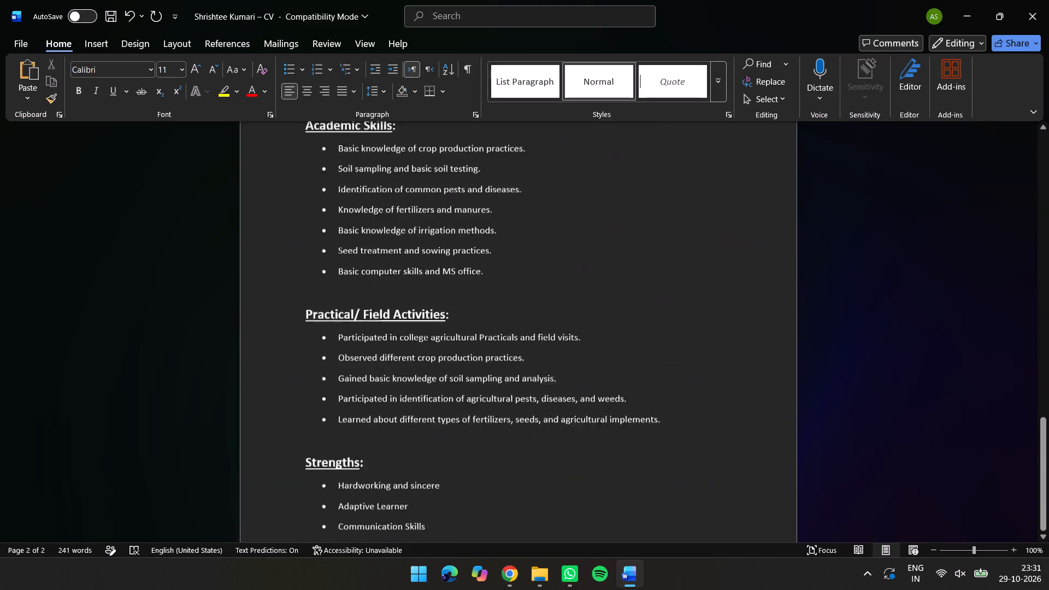
scroll(578, 267, up, 10)
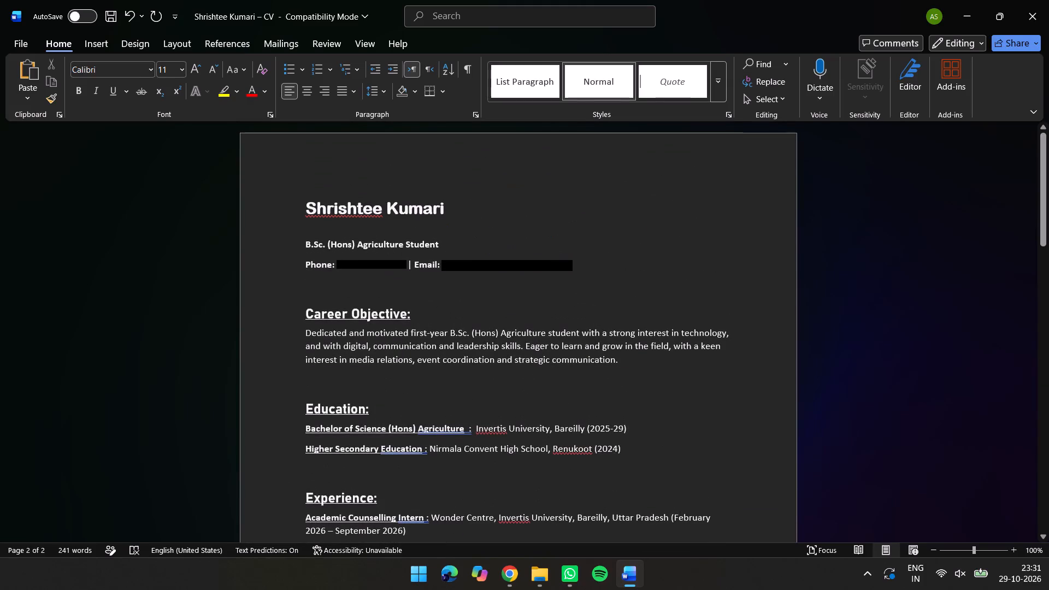
Set the font size of the student's name at the top of the CV to 20.
drag(451, 209, 333, 199)
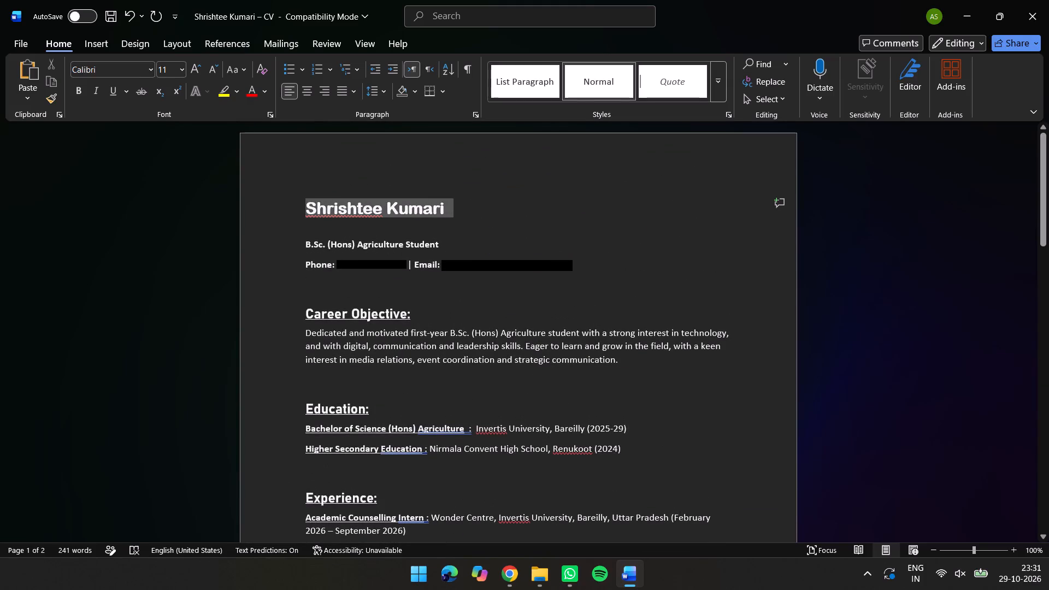
drag(333, 199, 326, 201)
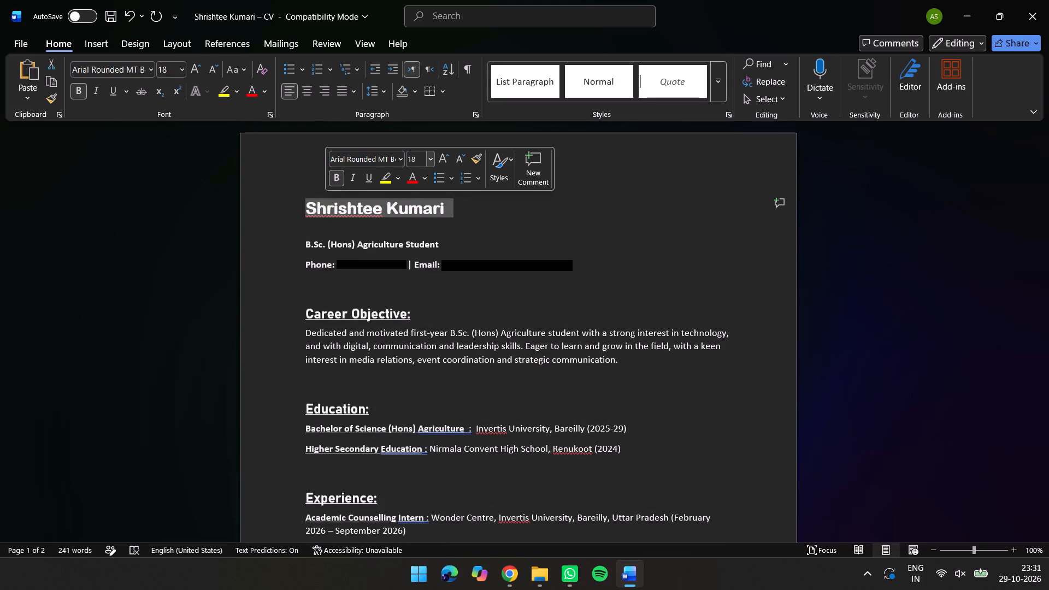
click(419, 157)
key(2)
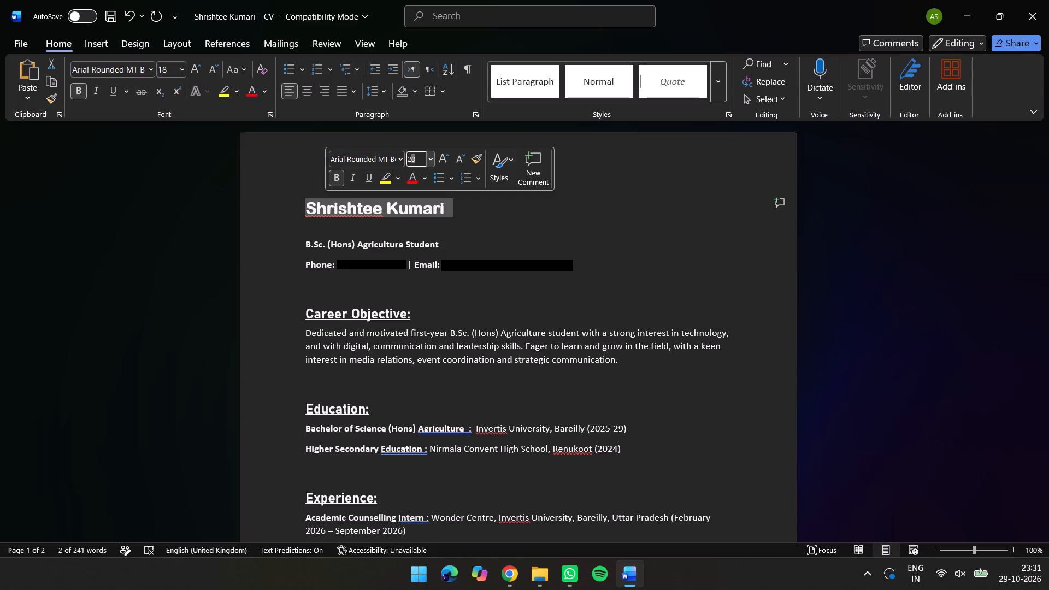
key(0)
key(Return)
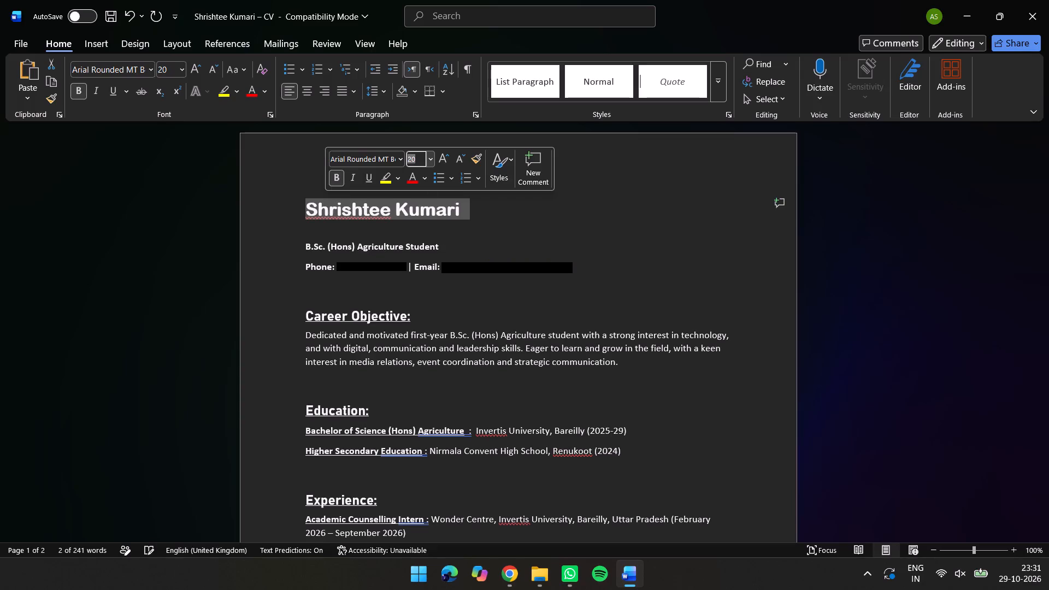
click(443, 273)
Look over the whole CV again, from the name and contact line to the end of the Strengths list.
scroll(443, 273, down, 5)
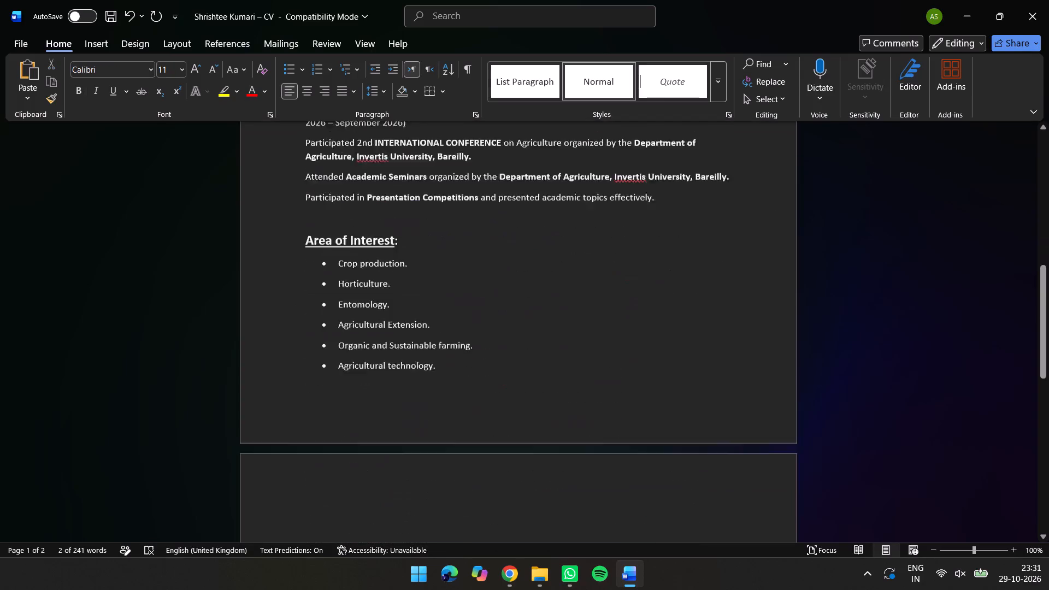
scroll(443, 273, up, 3)
scroll(443, 273, down, 8)
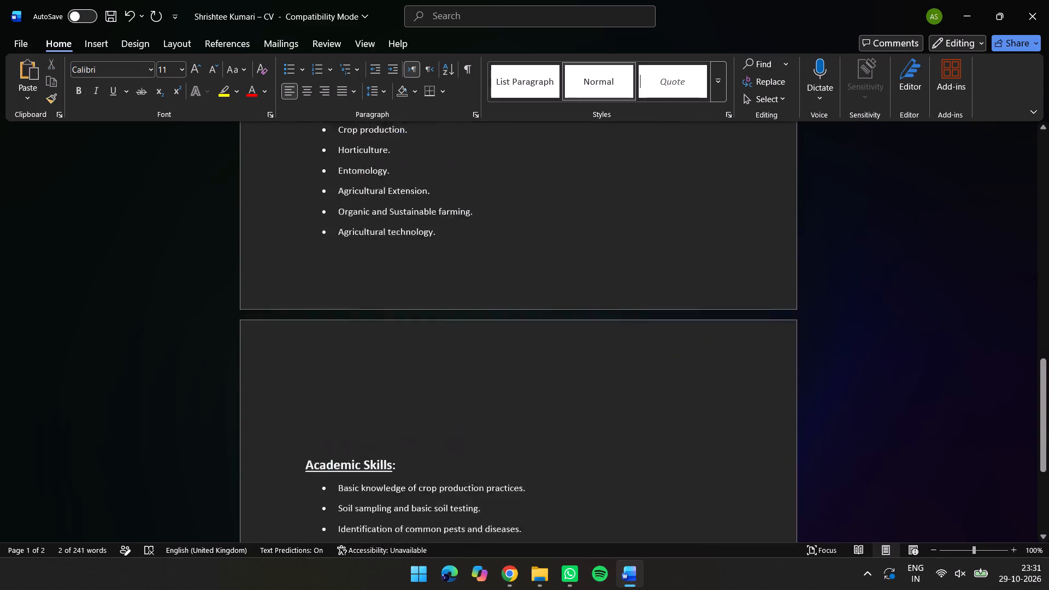
scroll(443, 273, up, 11)
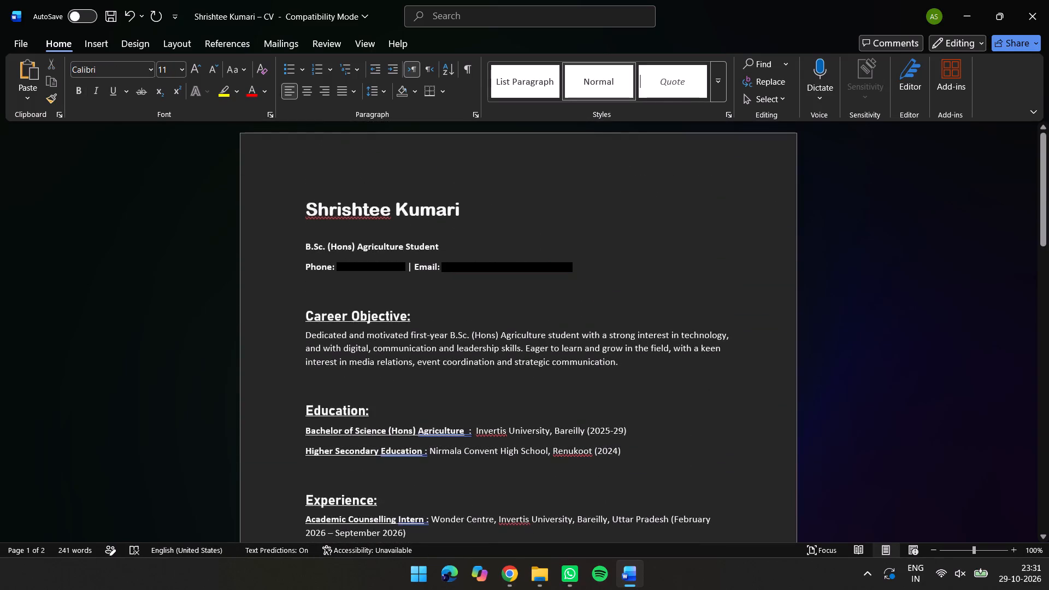
click(221, 272)
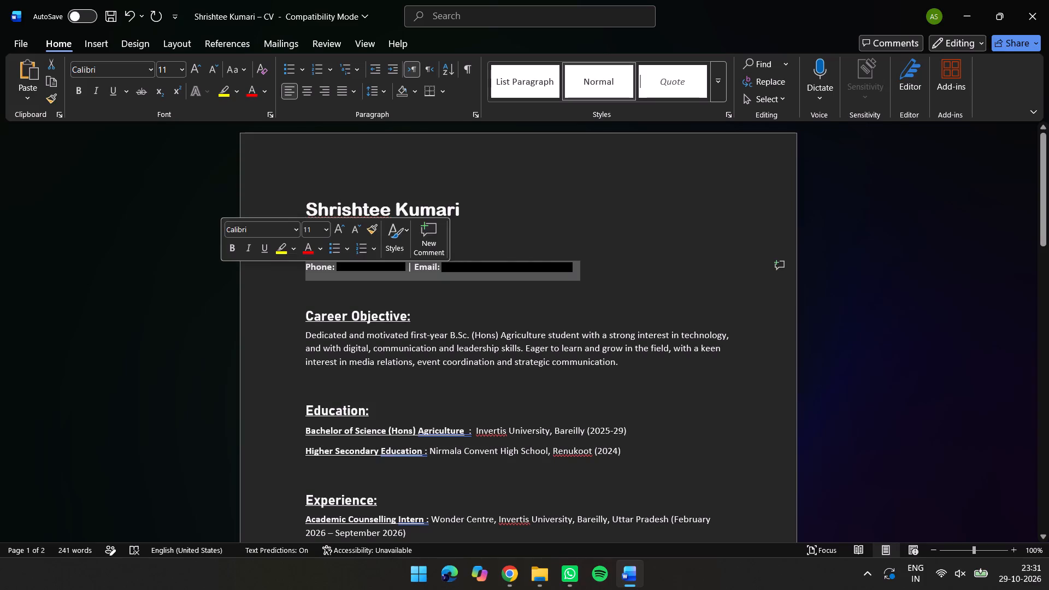
drag(221, 272, 272, 294)
click(272, 294)
scroll(272, 294, down, 2)
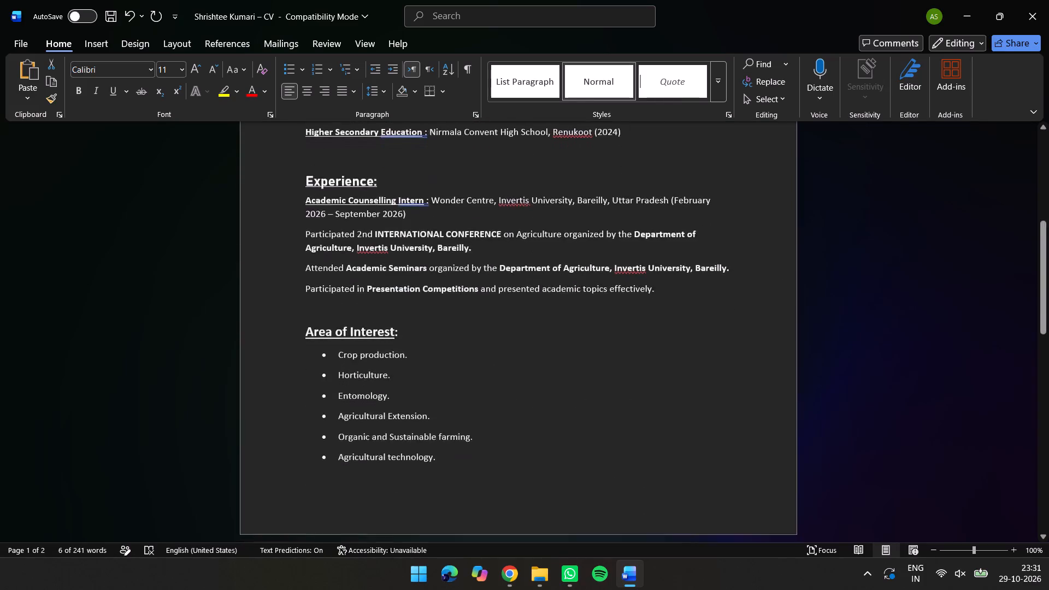
scroll(272, 294, down, 7)
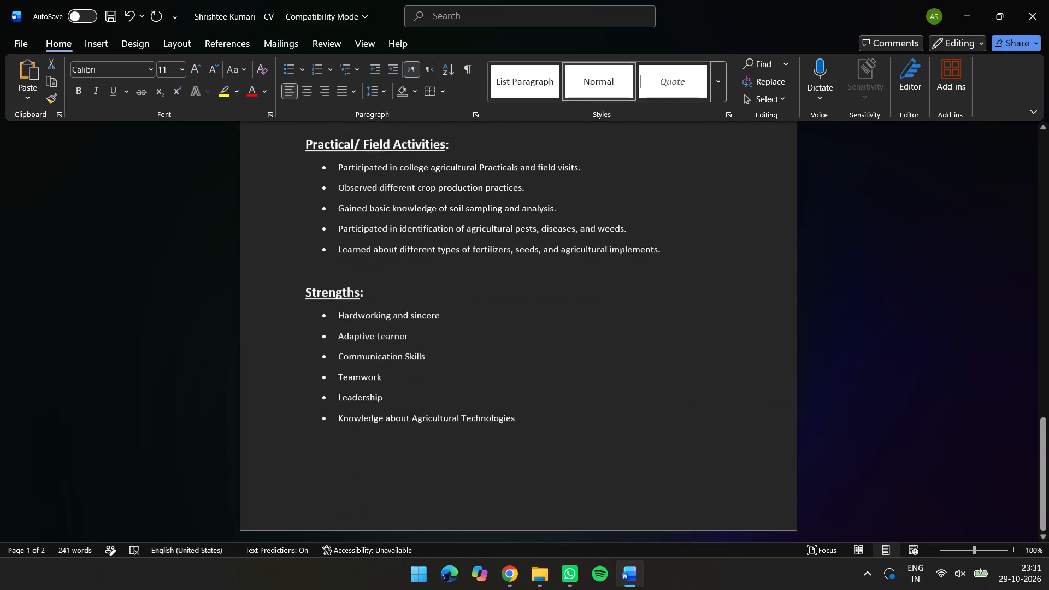
Save the CV document.
click(111, 15)
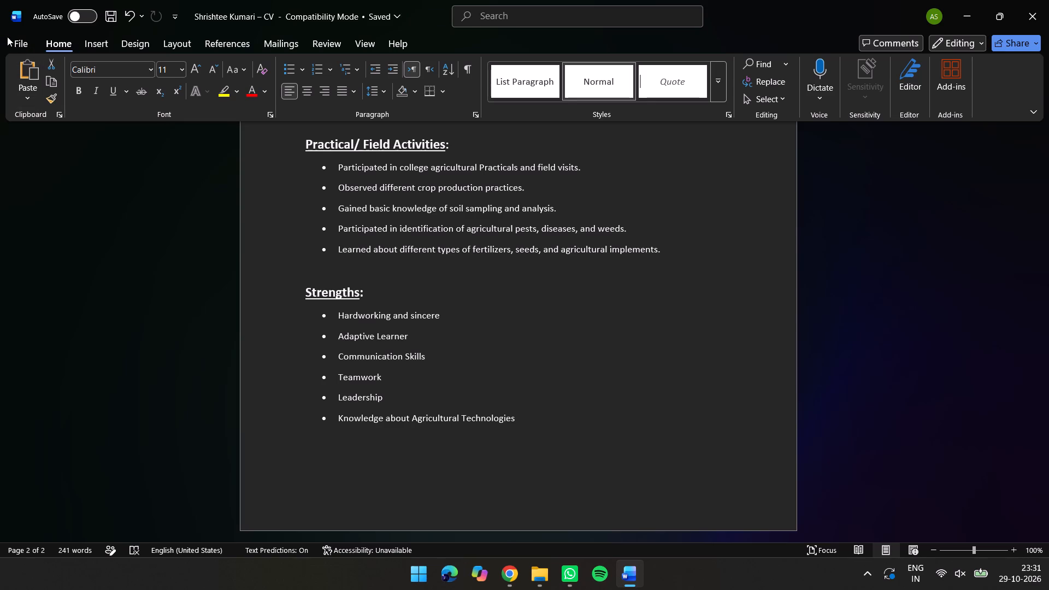
Open the print settings for the CV and set the page range to Print All Pages.
click(7, 37)
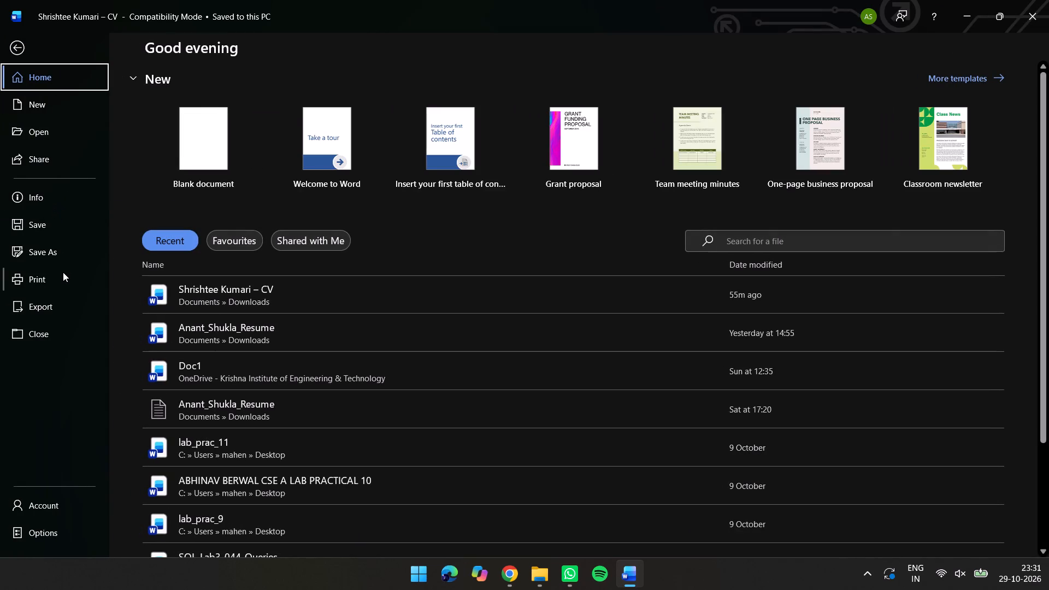
click(63, 272)
click(208, 261)
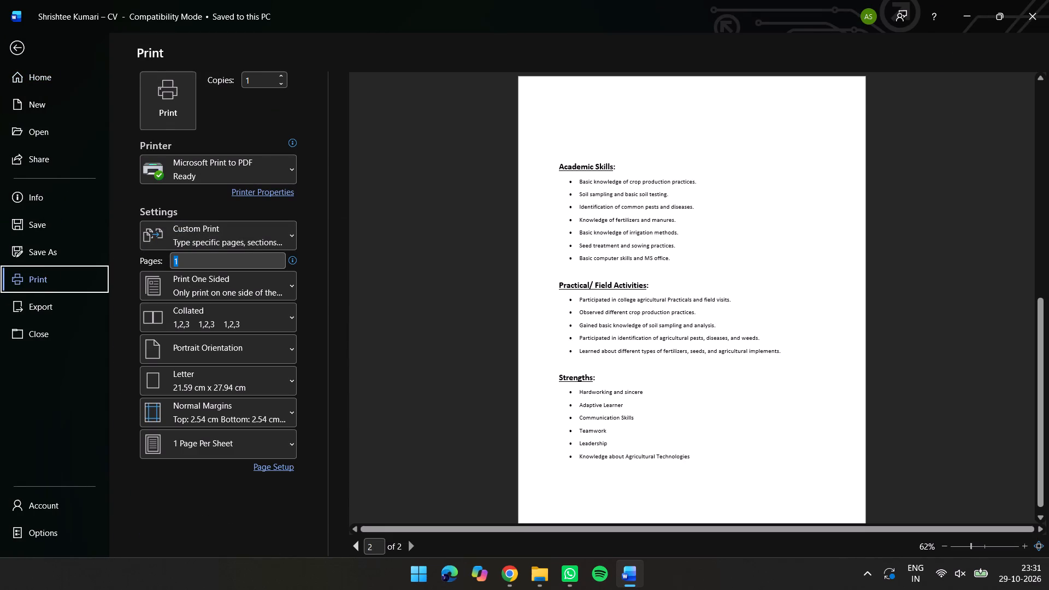
click(201, 245)
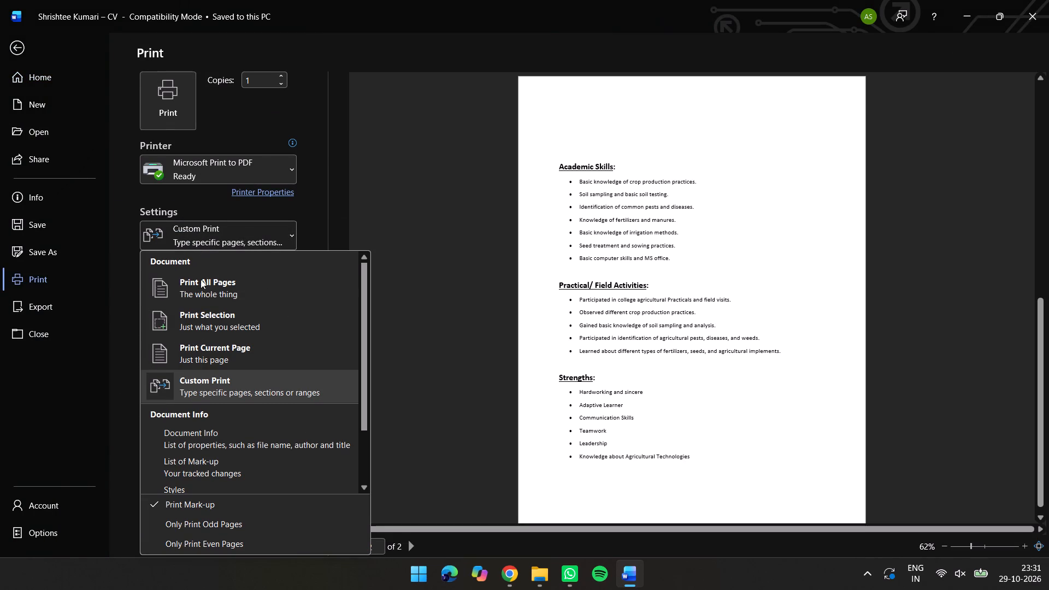
click(200, 292)
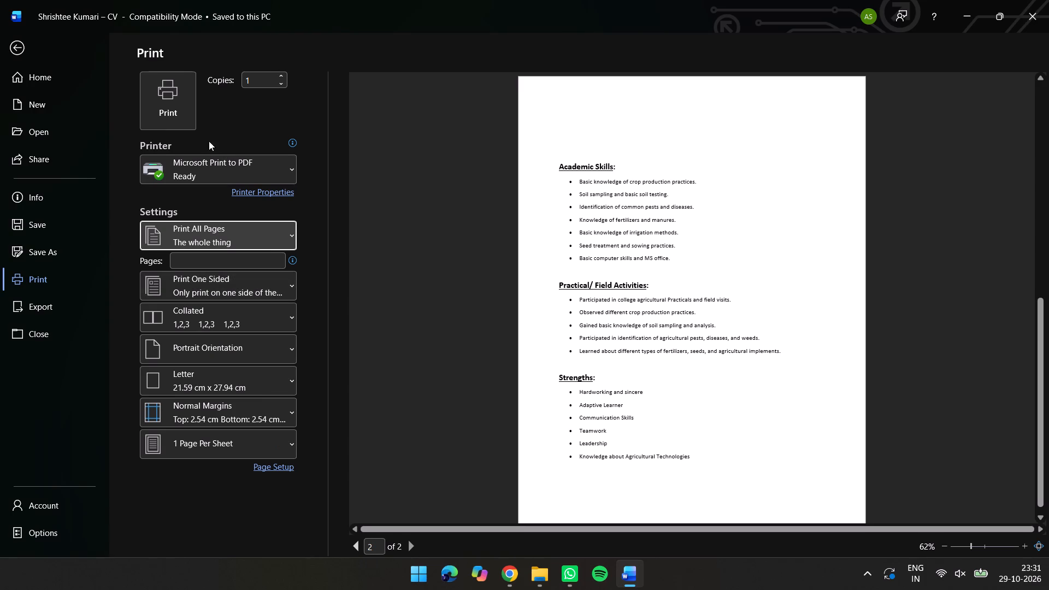
Print the CV with Microsoft Print to PDF and save the output on the Desktop as Final_cv.
click(169, 100)
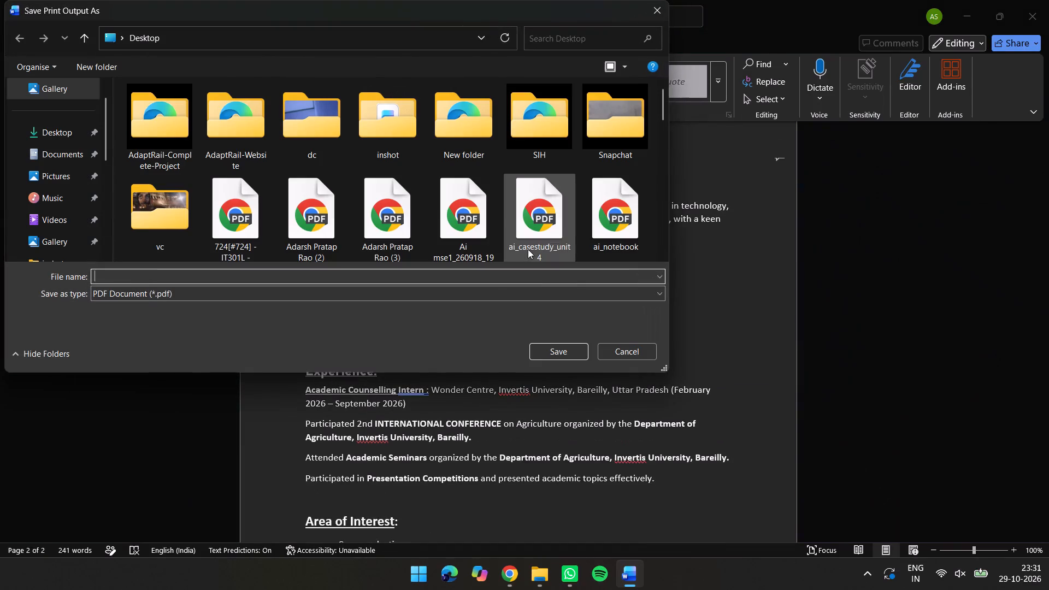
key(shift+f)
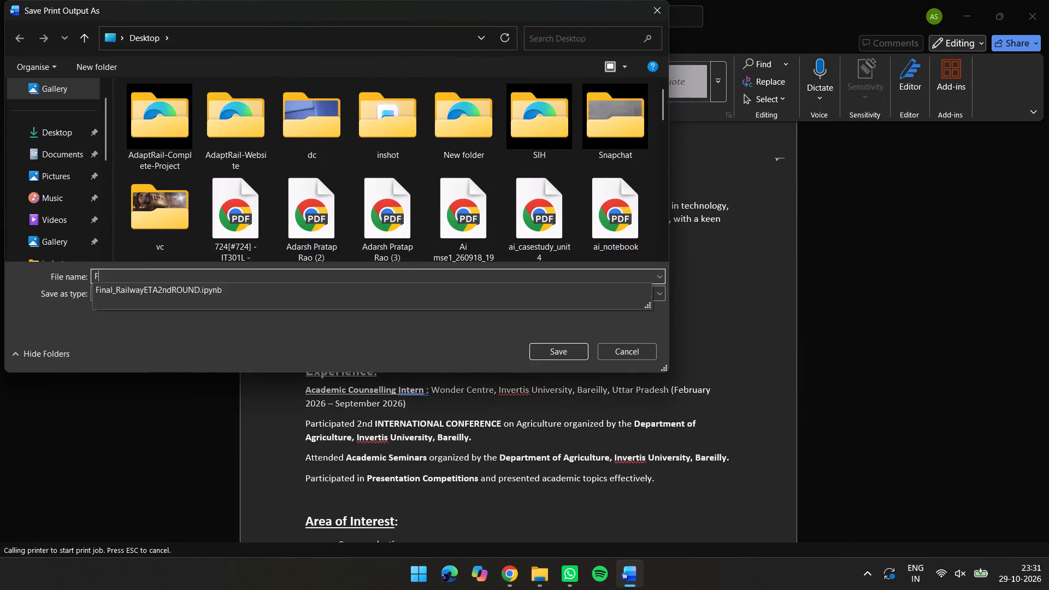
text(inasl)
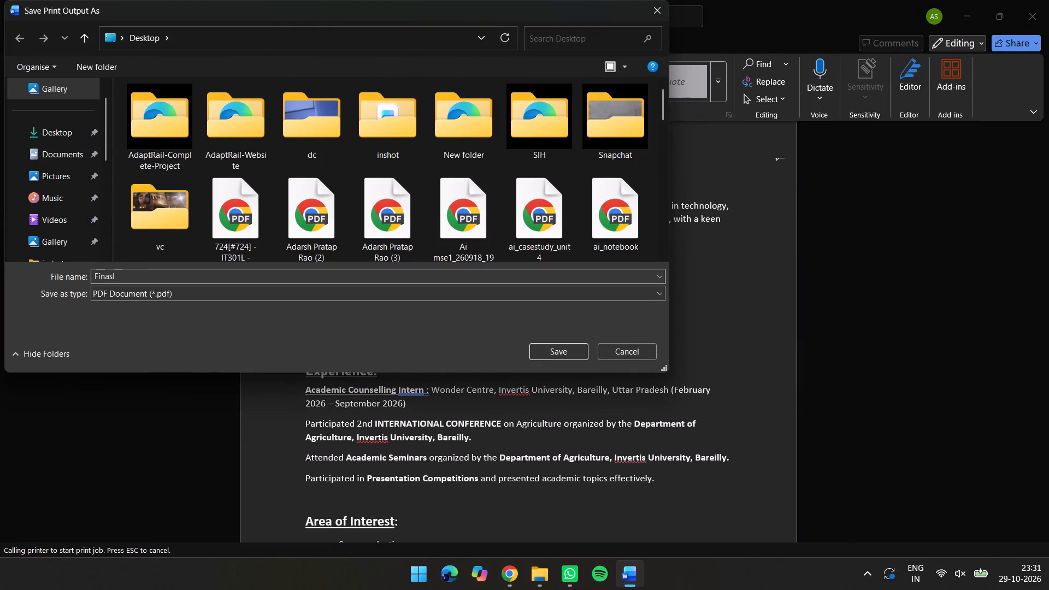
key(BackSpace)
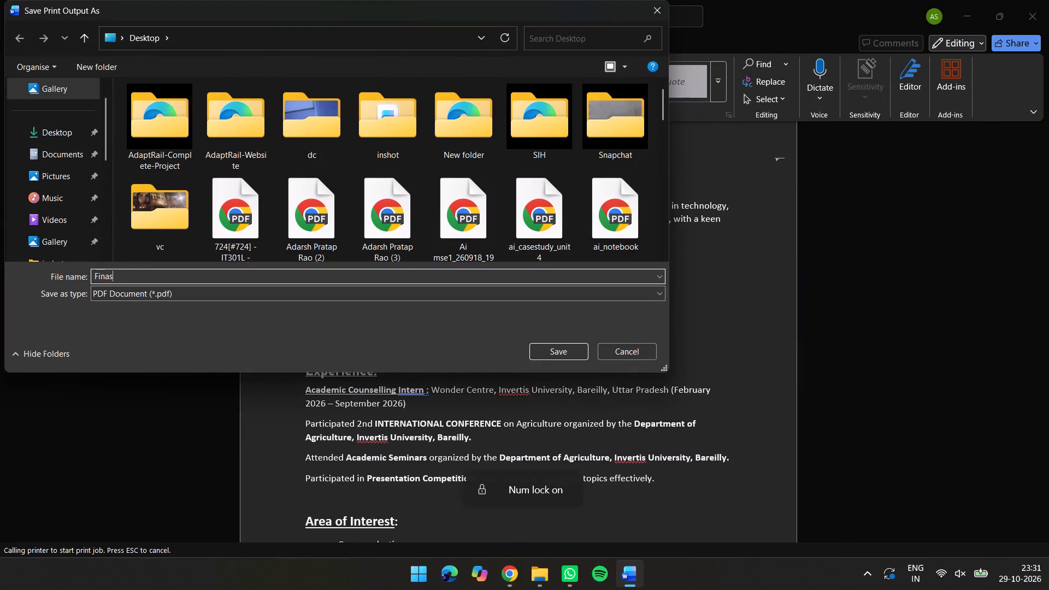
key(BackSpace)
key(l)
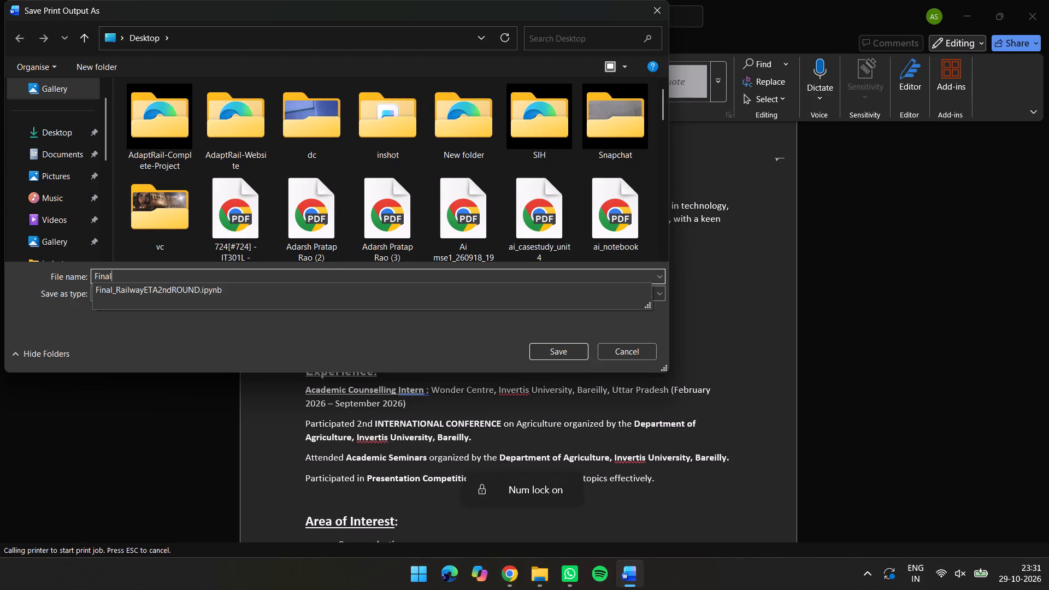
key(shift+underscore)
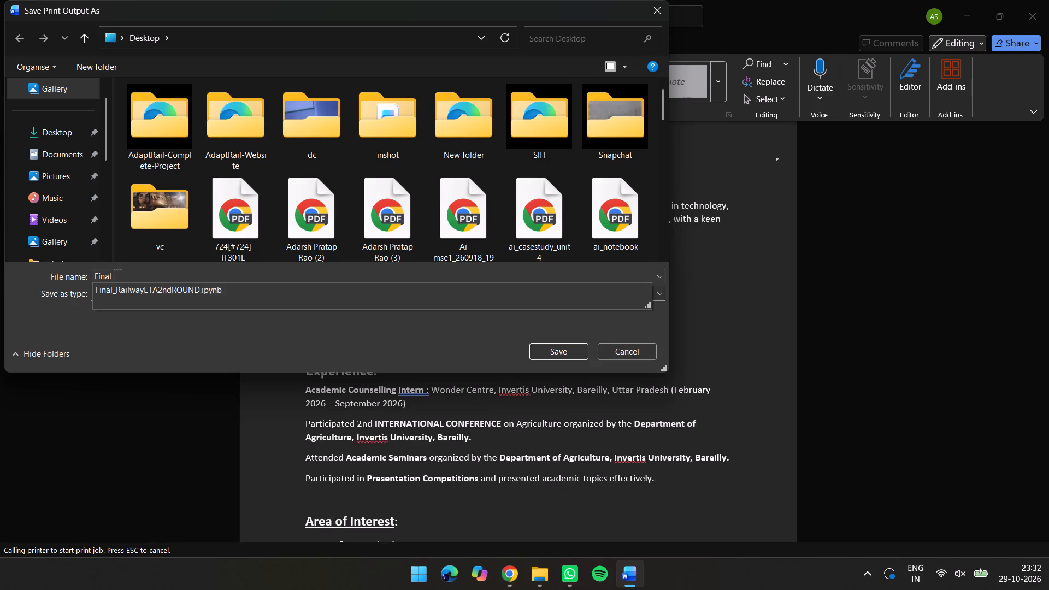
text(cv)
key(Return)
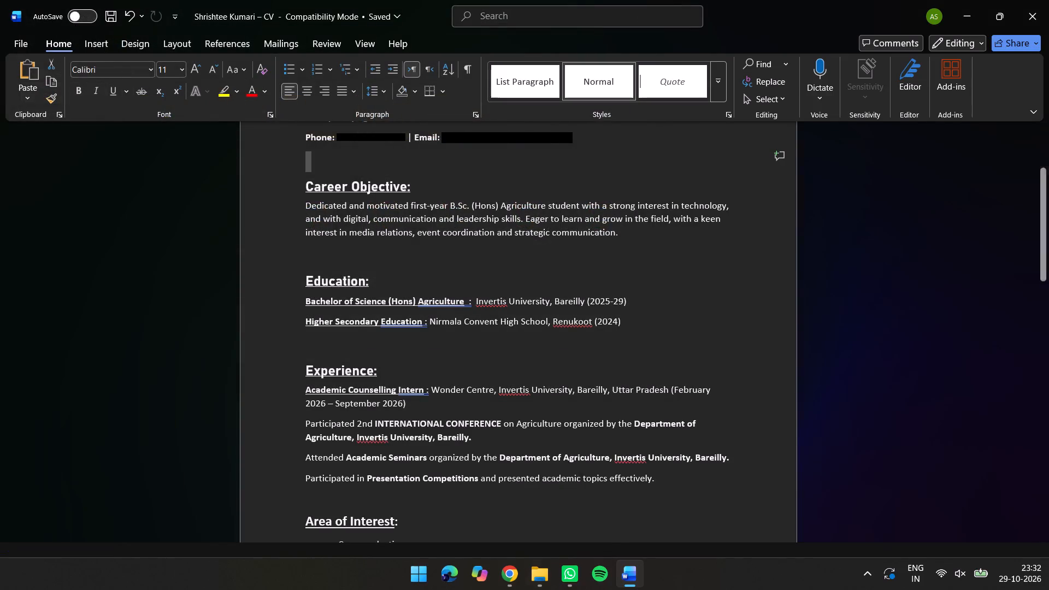
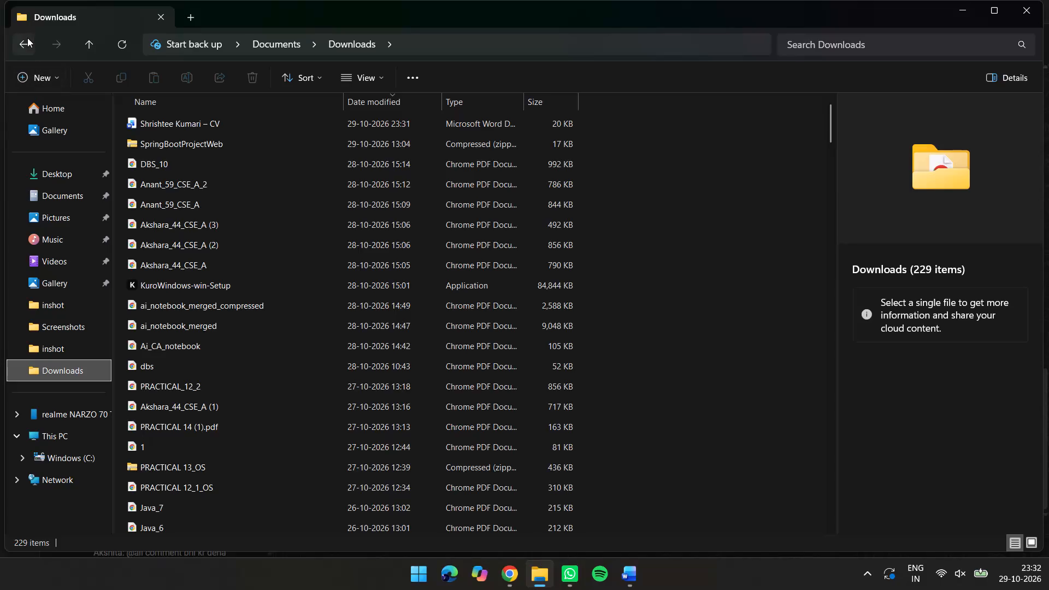
Copy the Final_cv PDF from the recent files list on File Explorer's Home page.
click(27, 35)
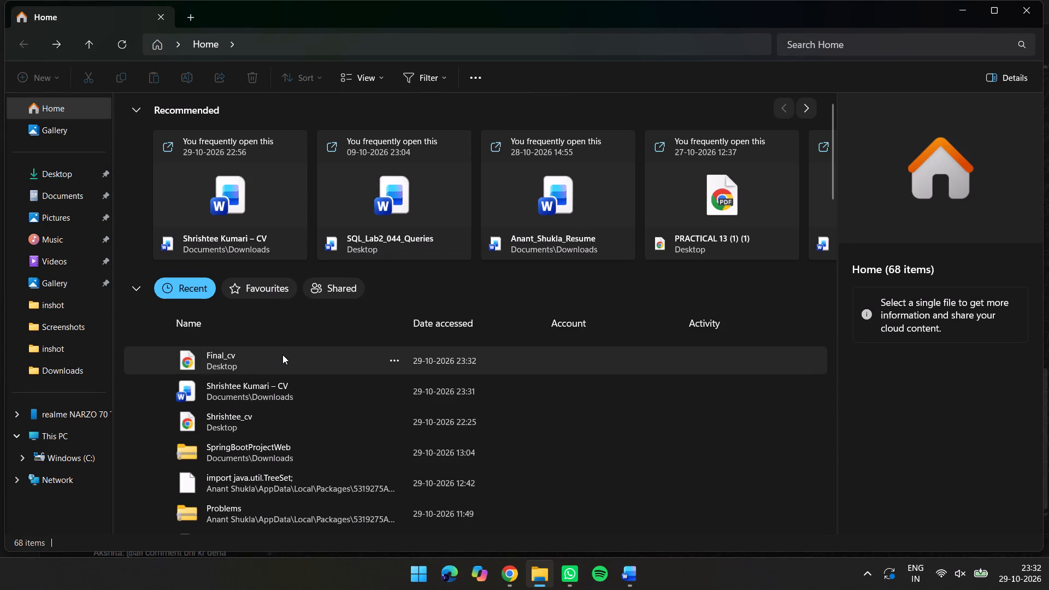
right_click(282, 355)
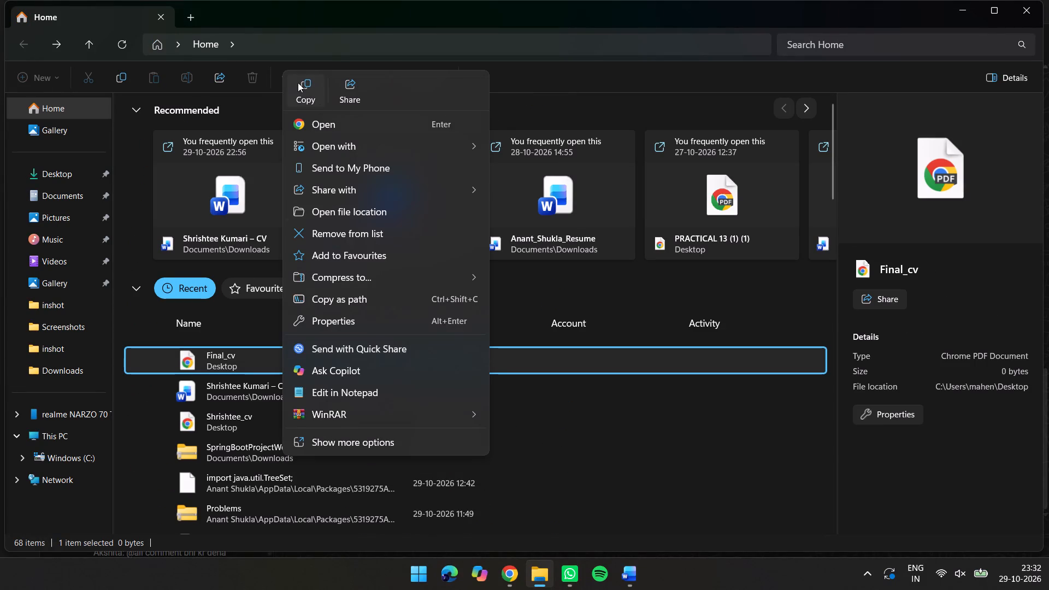
click(297, 82)
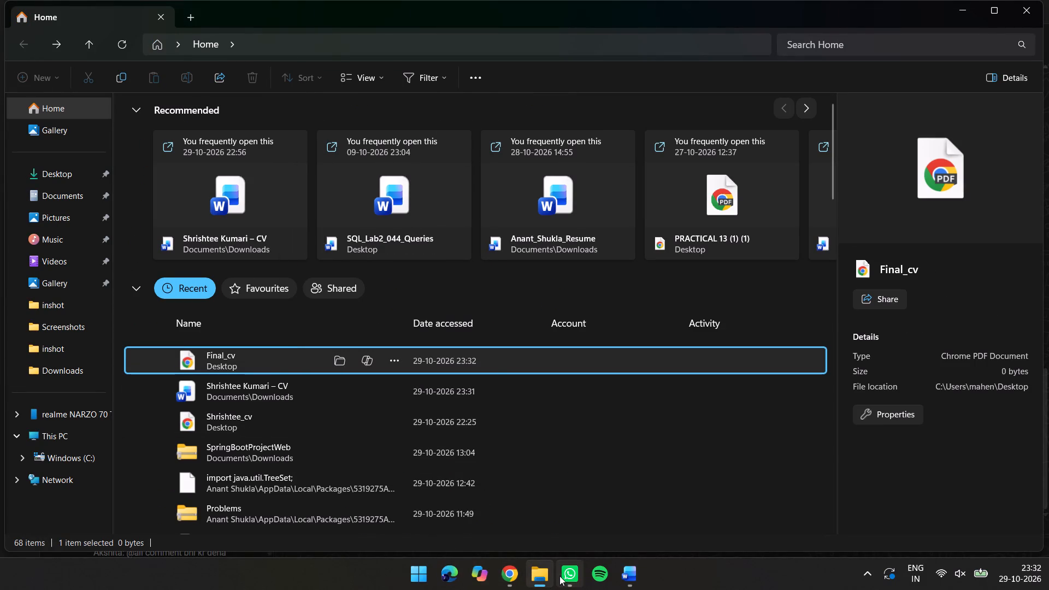
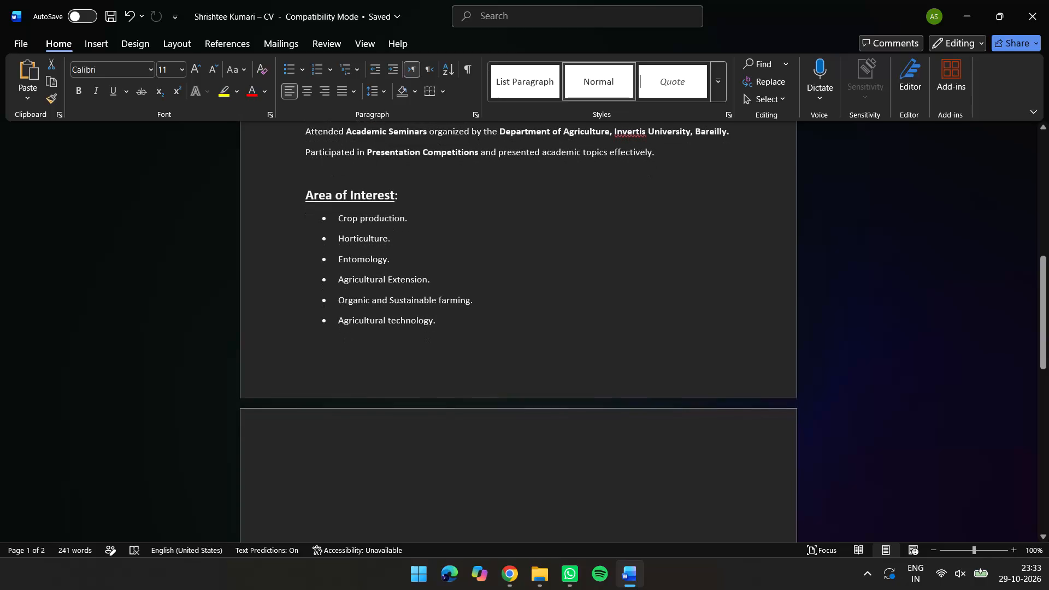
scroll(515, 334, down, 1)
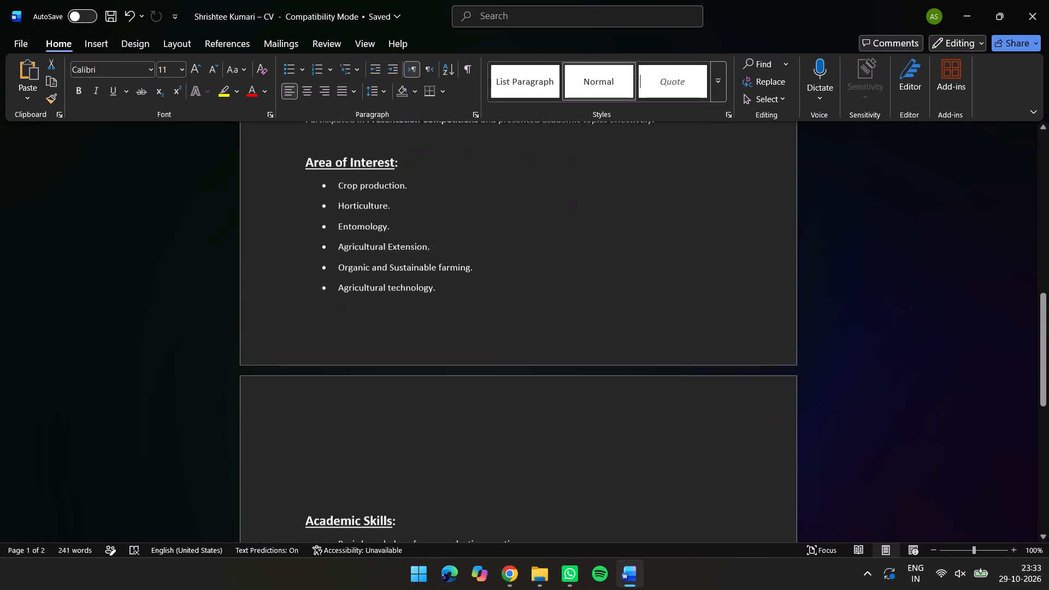
Close the saved CV document together with its word processor window.
scroll(515, 334, down, 1)
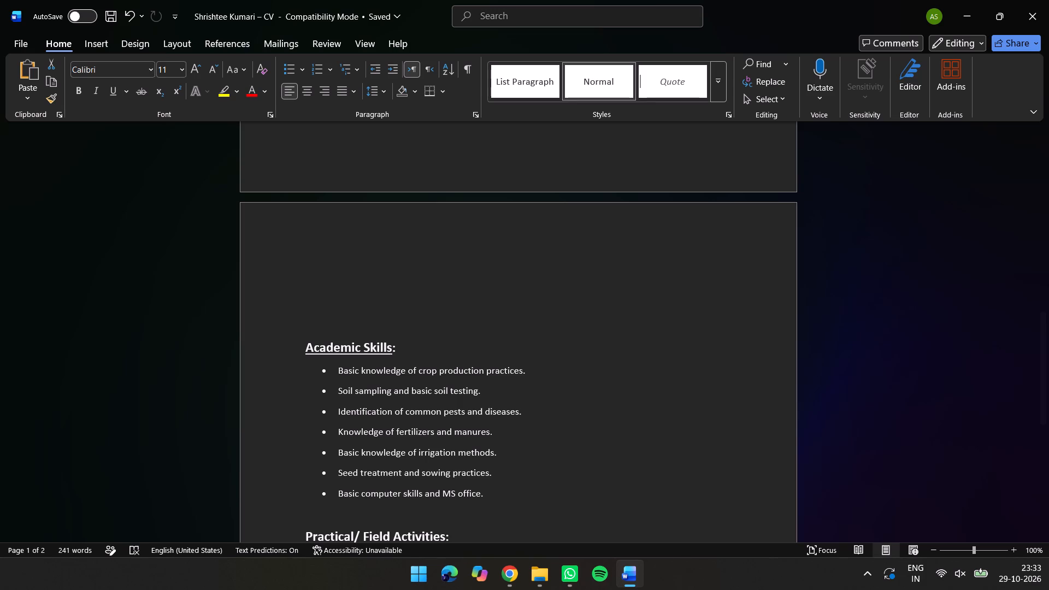